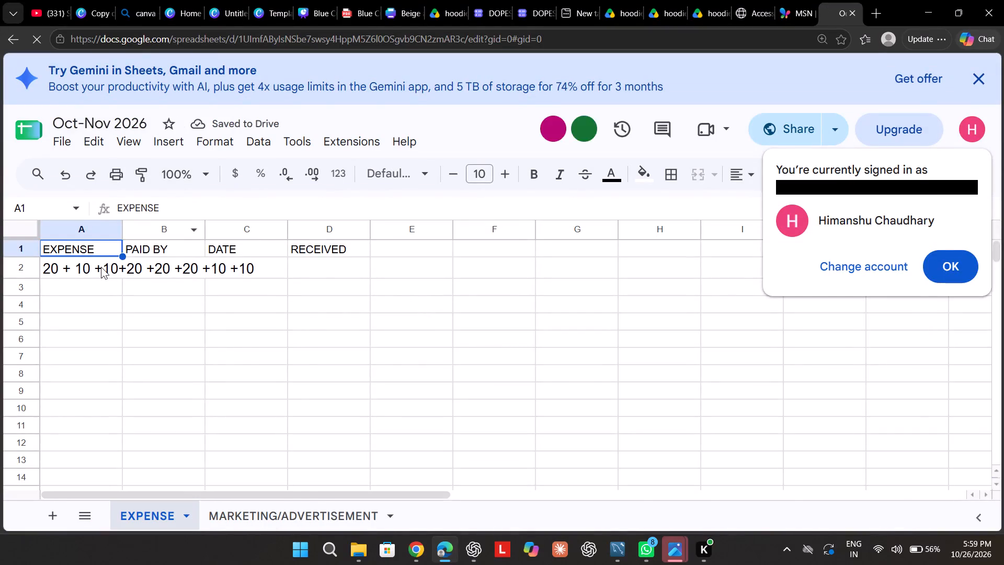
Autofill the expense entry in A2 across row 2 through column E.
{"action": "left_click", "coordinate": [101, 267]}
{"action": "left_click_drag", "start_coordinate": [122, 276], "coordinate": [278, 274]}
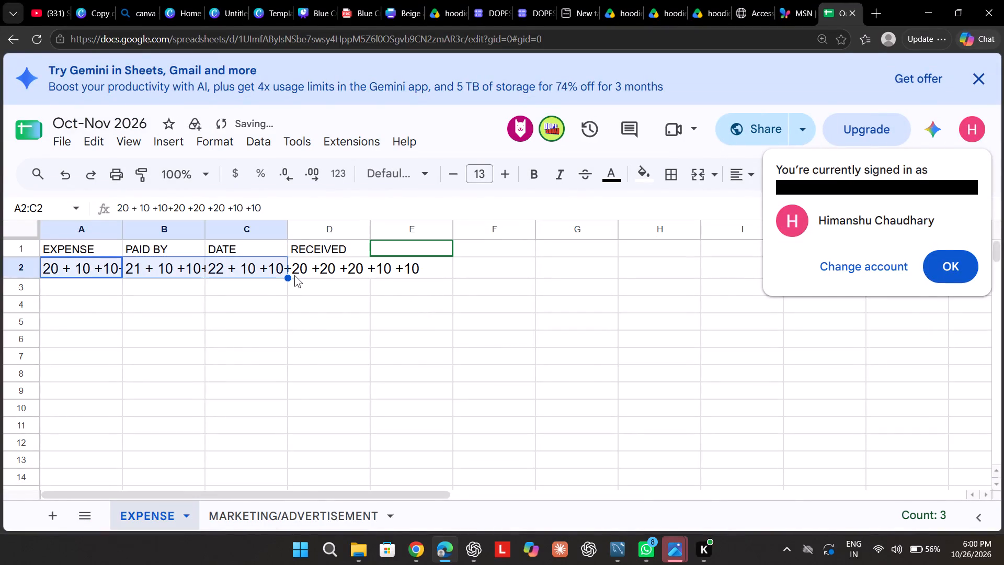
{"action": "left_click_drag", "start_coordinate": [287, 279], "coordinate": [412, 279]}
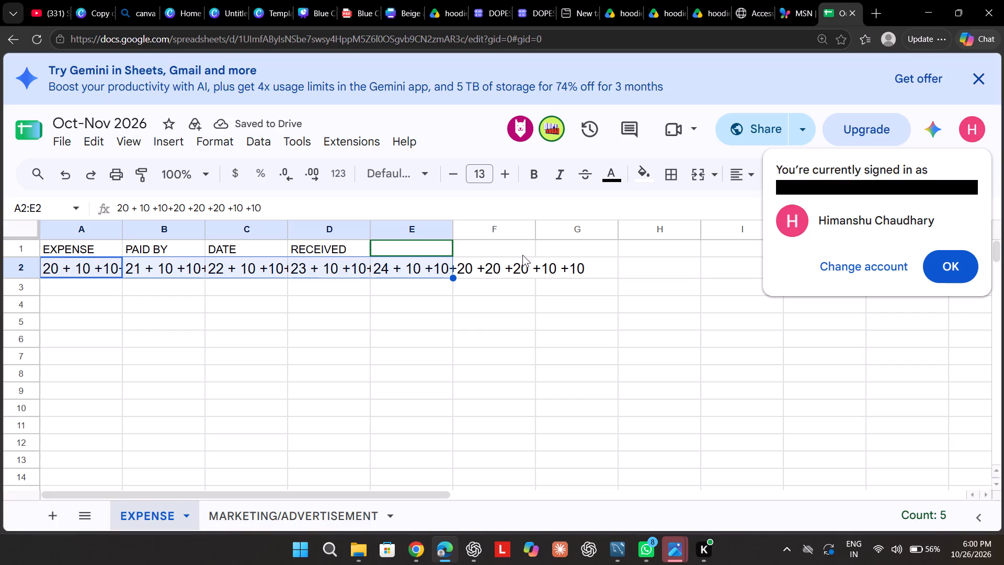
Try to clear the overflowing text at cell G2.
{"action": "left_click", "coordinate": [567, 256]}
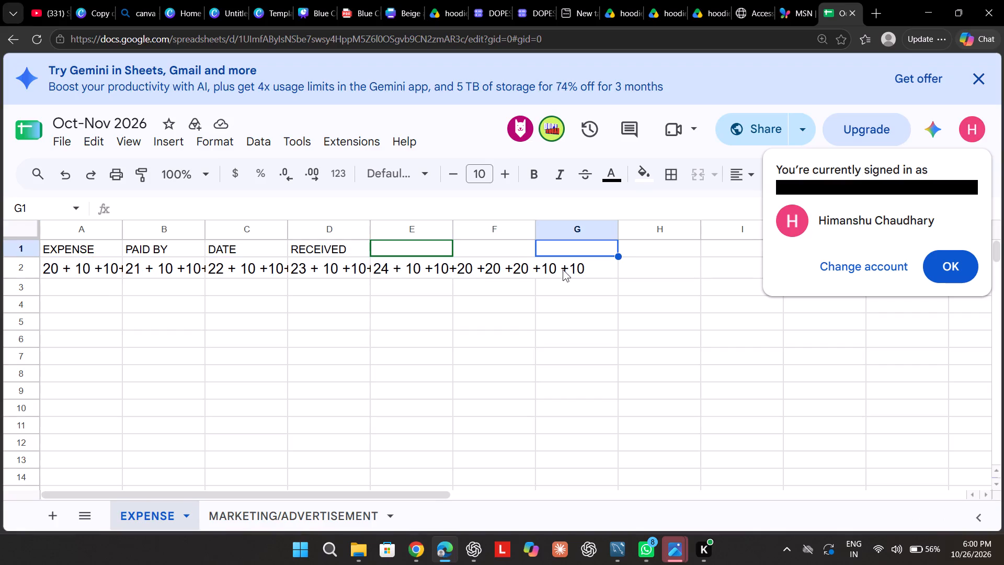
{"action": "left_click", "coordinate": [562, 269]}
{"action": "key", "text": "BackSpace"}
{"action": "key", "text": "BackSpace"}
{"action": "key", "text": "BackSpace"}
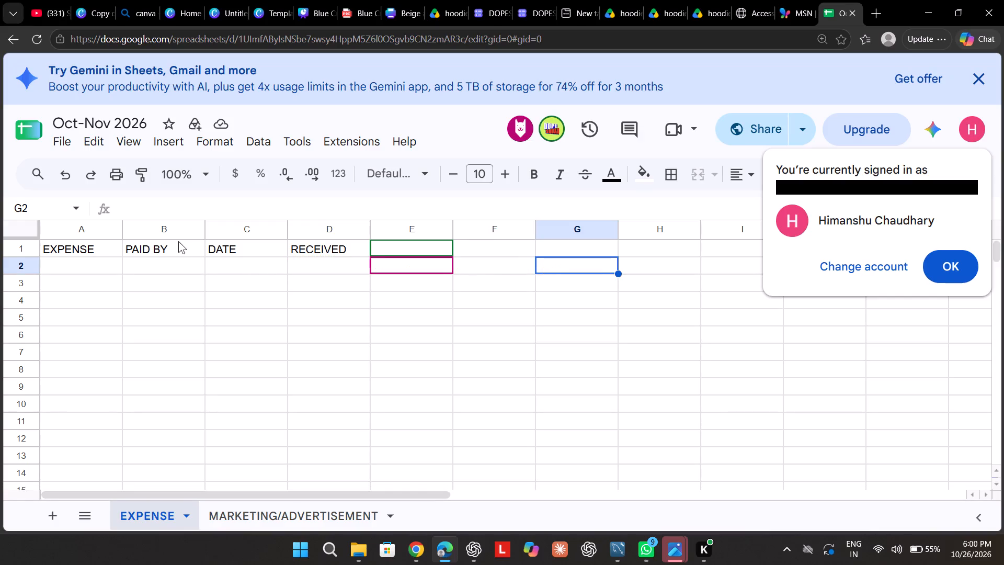
Widen column A enough to fit the full expense entry in row 2.
{"action": "left_click", "coordinate": [92, 270]}
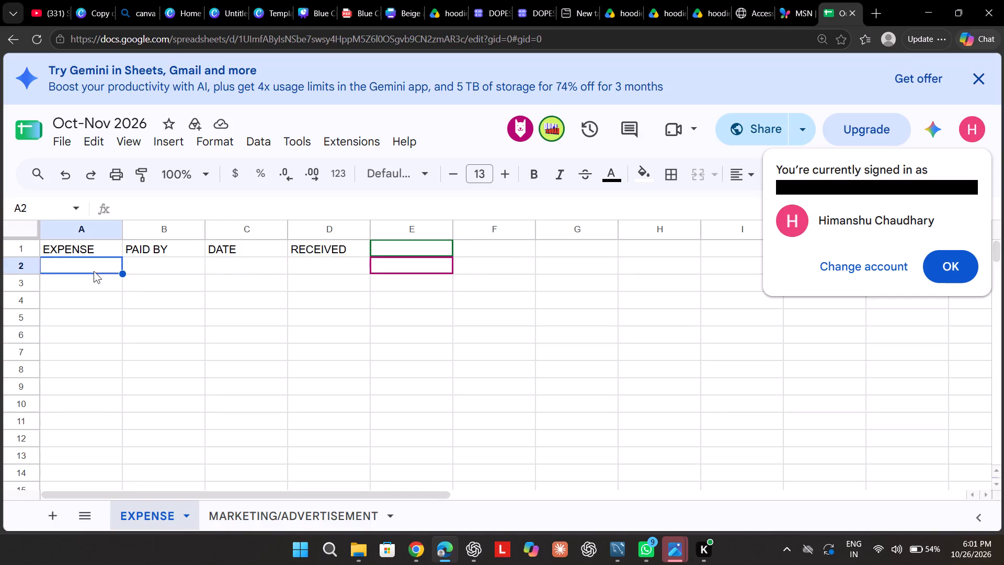
{"action": "left_click", "coordinate": [122, 274]}
{"action": "left_click_drag", "start_coordinate": [121, 227], "coordinate": [163, 225]}
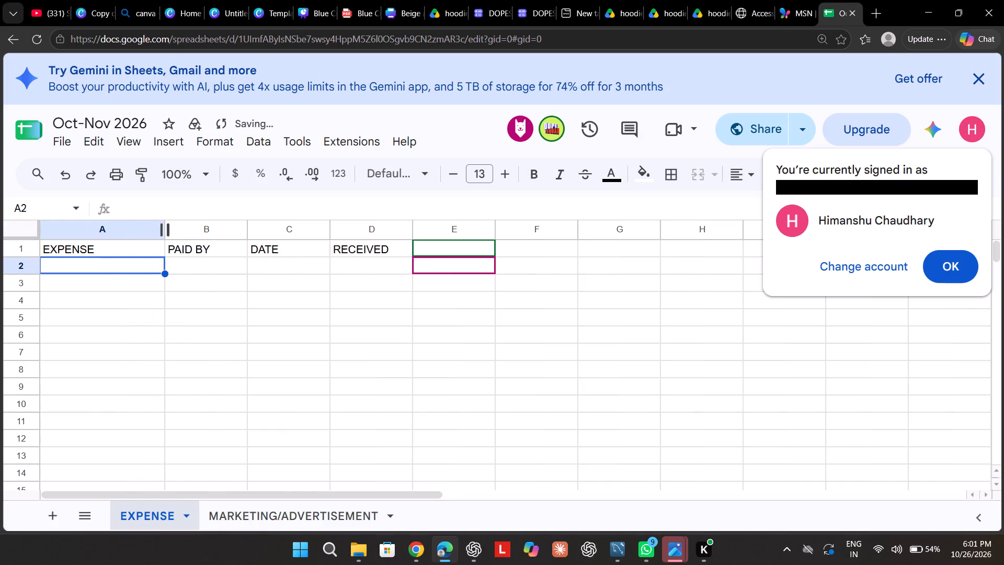
{"action": "left_click_drag", "start_coordinate": [163, 225], "coordinate": [199, 227]}
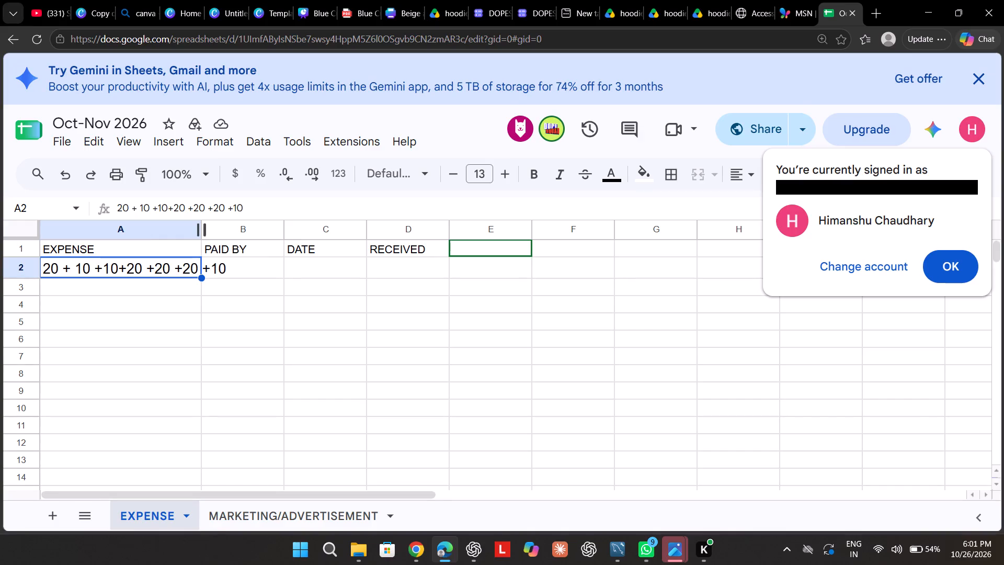
{"action": "left_click_drag", "start_coordinate": [202, 230], "coordinate": [258, 236]}
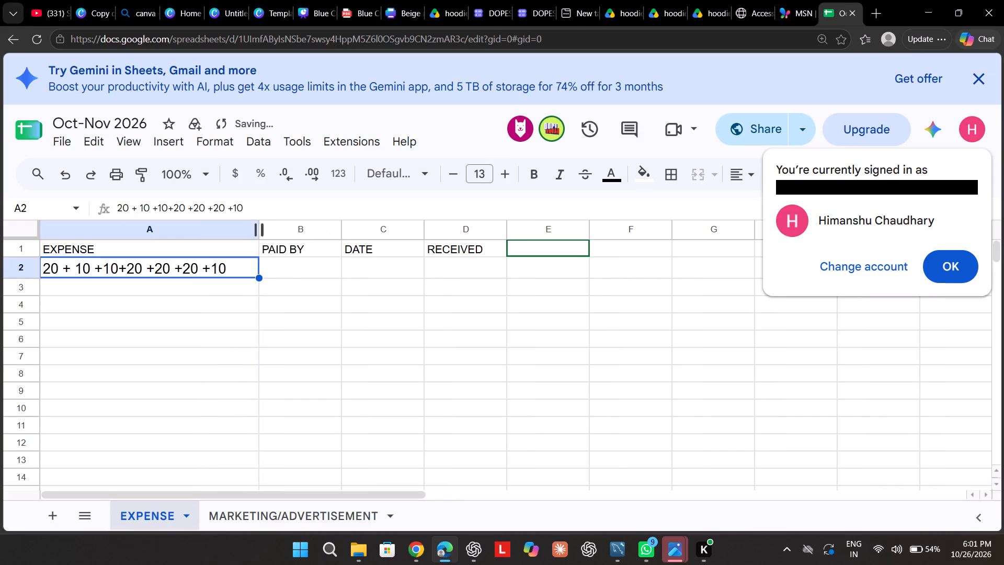
{"action": "scroll", "coordinate": [199, 268], "scroll_direction": "right", "scroll_amount": 1}
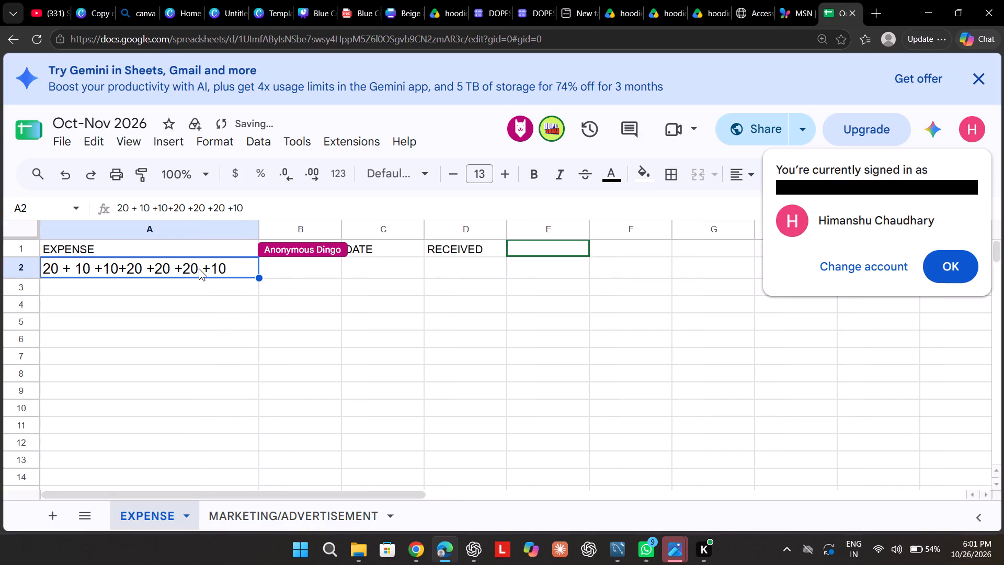
{"action": "scroll", "coordinate": [199, 268], "scroll_direction": "right", "scroll_amount": 1}
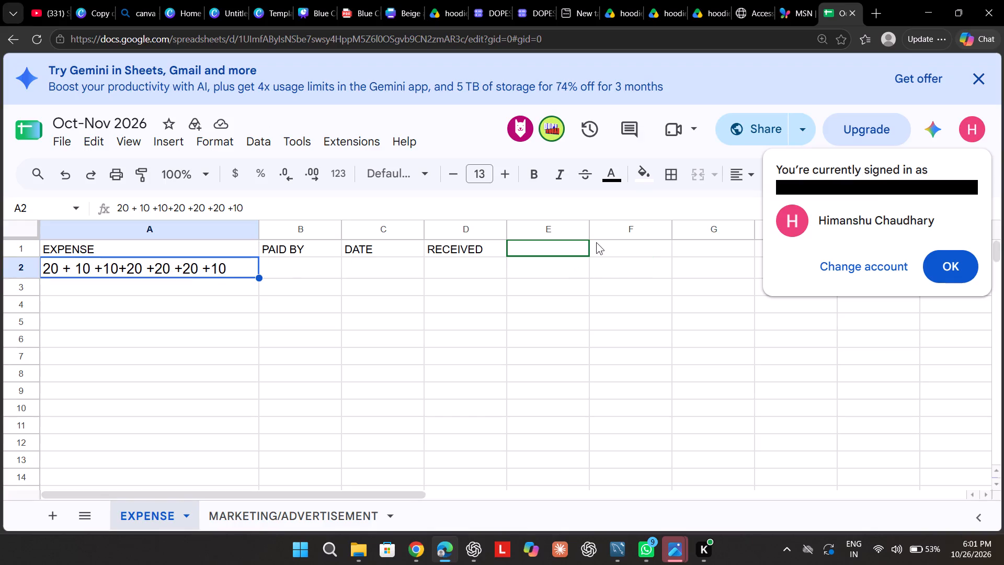
Dismiss the notice about the signed-in account.
{"action": "left_click", "coordinate": [942, 274]}
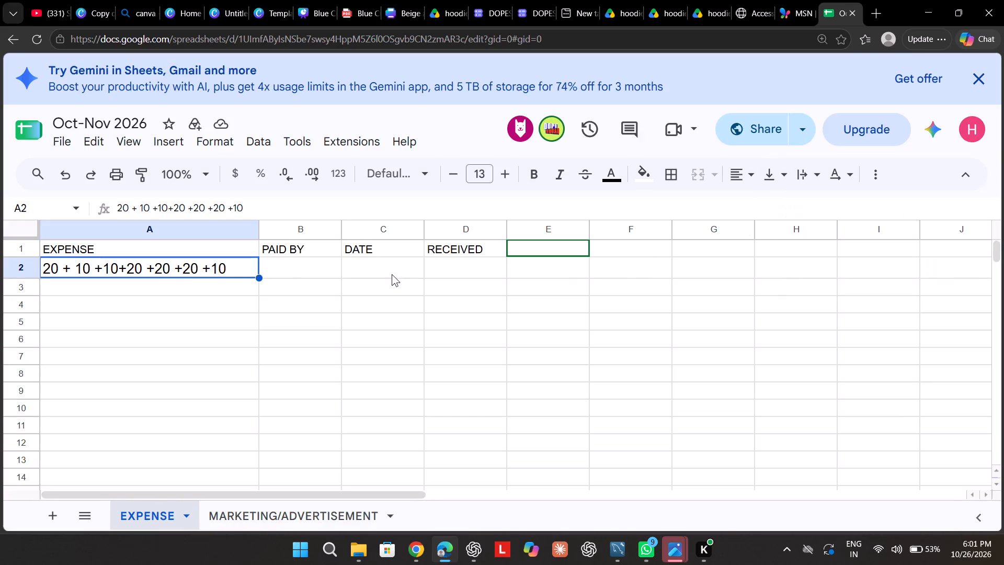
Enter Himanshu as the payer in the PAID BY column of row 2.
{"action": "left_click", "coordinate": [304, 259]}
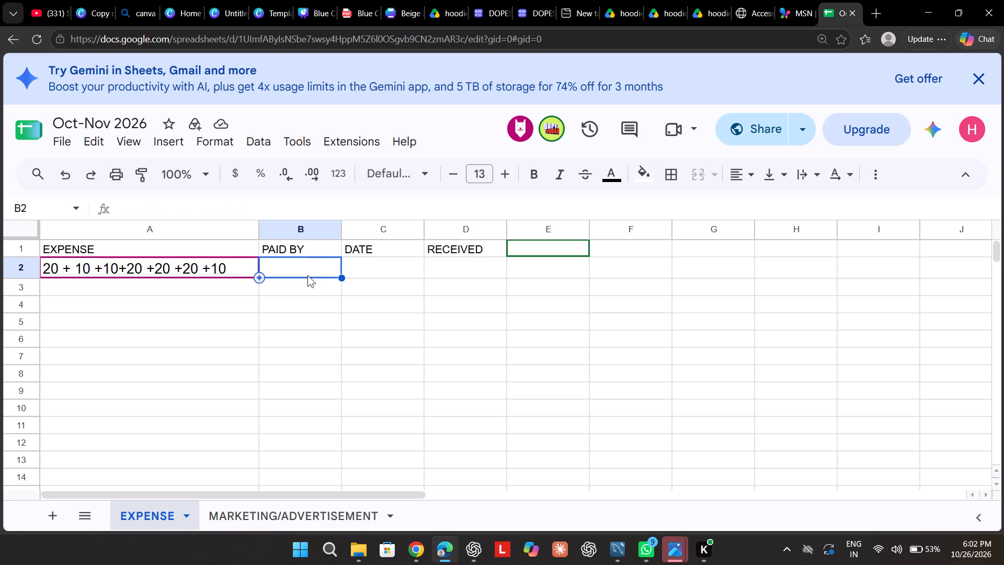
{"action": "type", "text": "imanshu"}
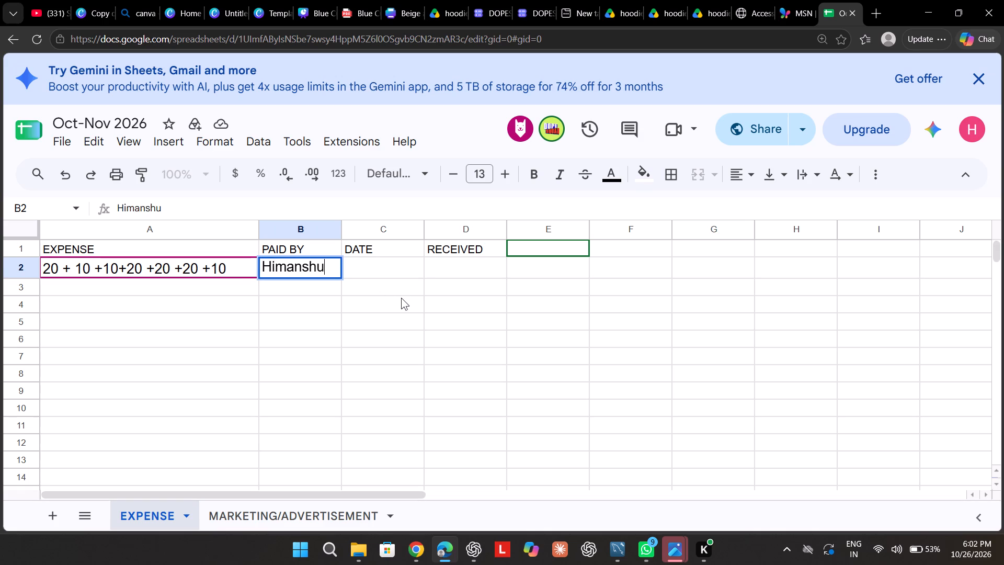
{"action": "left_click", "coordinate": [399, 270]}
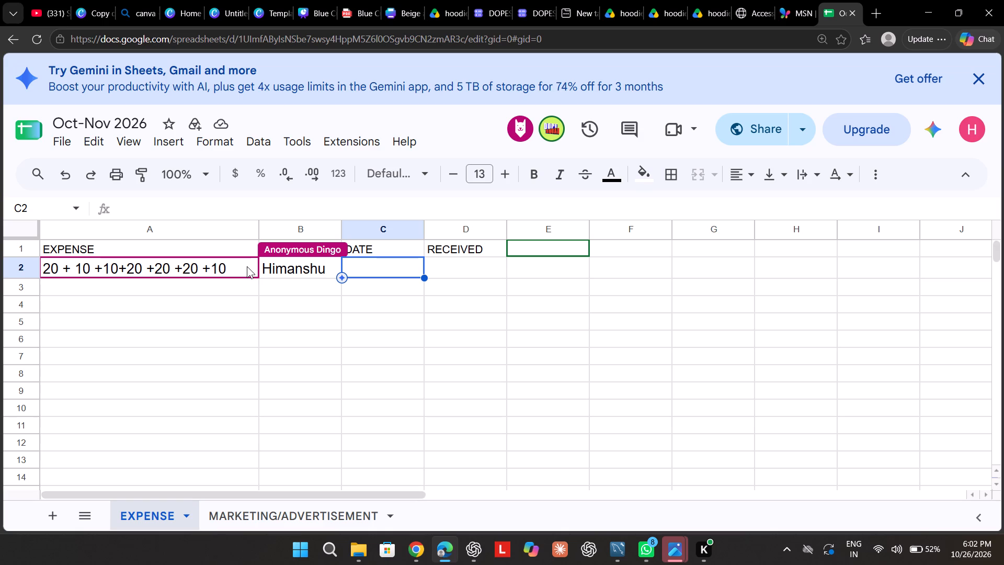
Enter "Auto fare" in the RECEIVED column of row 2.
{"action": "left_click", "coordinate": [451, 273]}
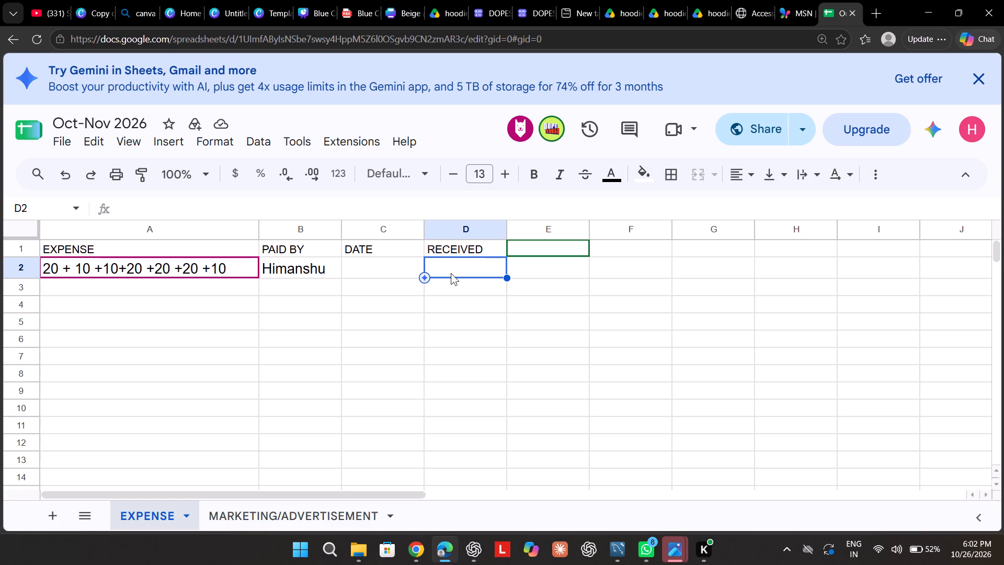
{"action": "key", "text": "a"}
{"action": "type", "text": "uto"}
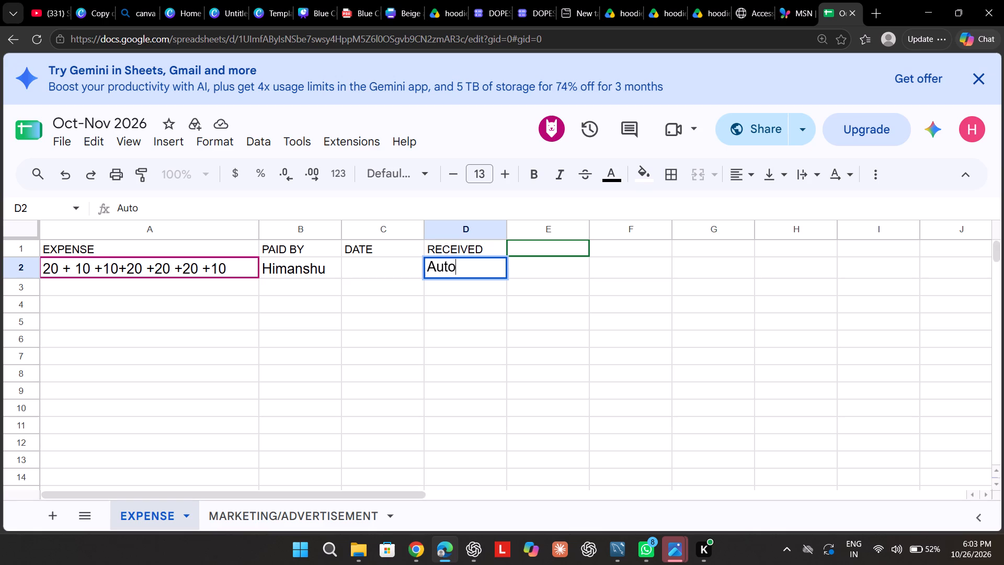
{"action": "key", "text": "space"}
{"action": "type", "text": "fare"}
{"action": "left_click", "coordinate": [376, 267]}
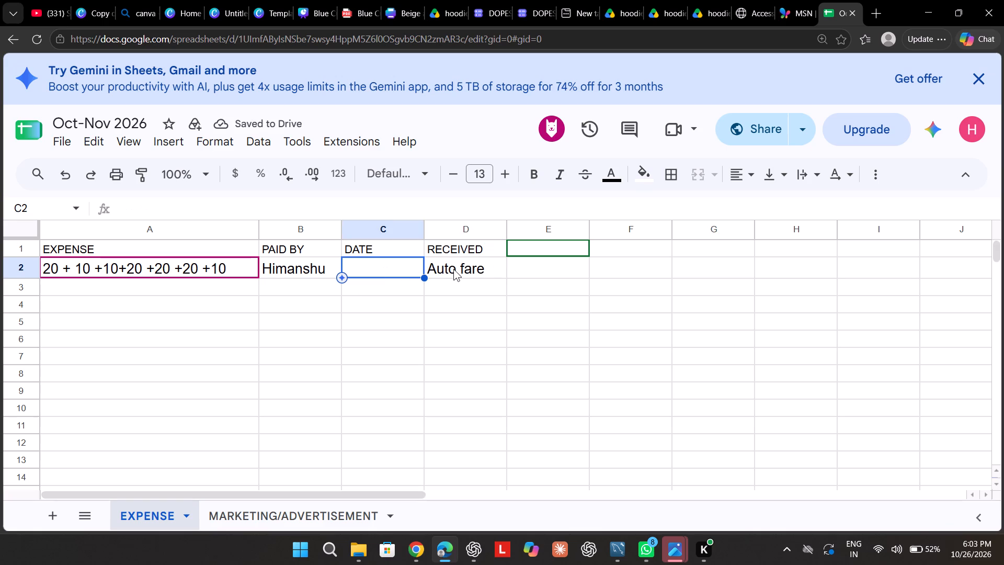
{"action": "left_click", "coordinate": [230, 283]}
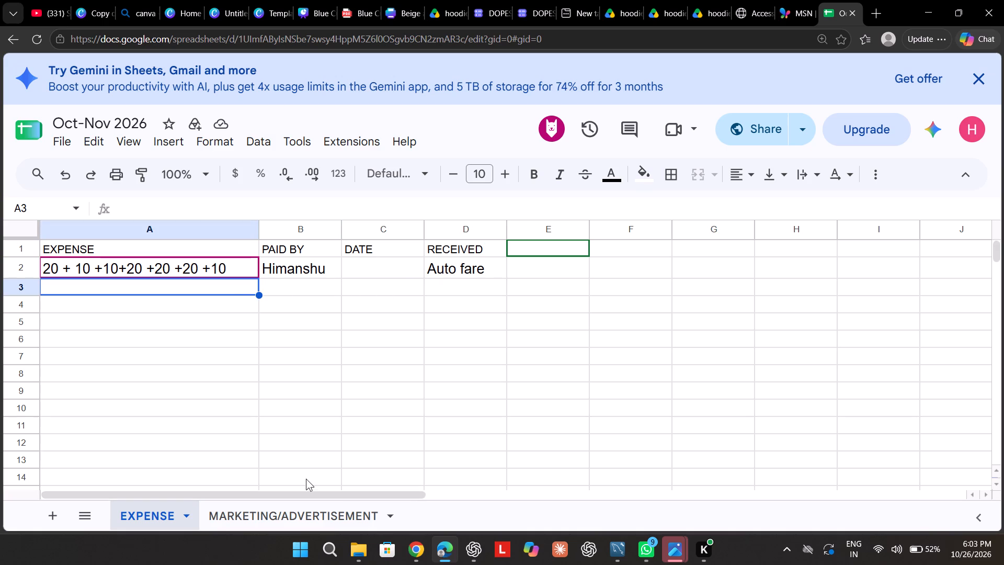
View the MARKETING/ADVERTISEMENT sheet and return to the EXPENSE sheet.
{"action": "left_click", "coordinate": [308, 517]}
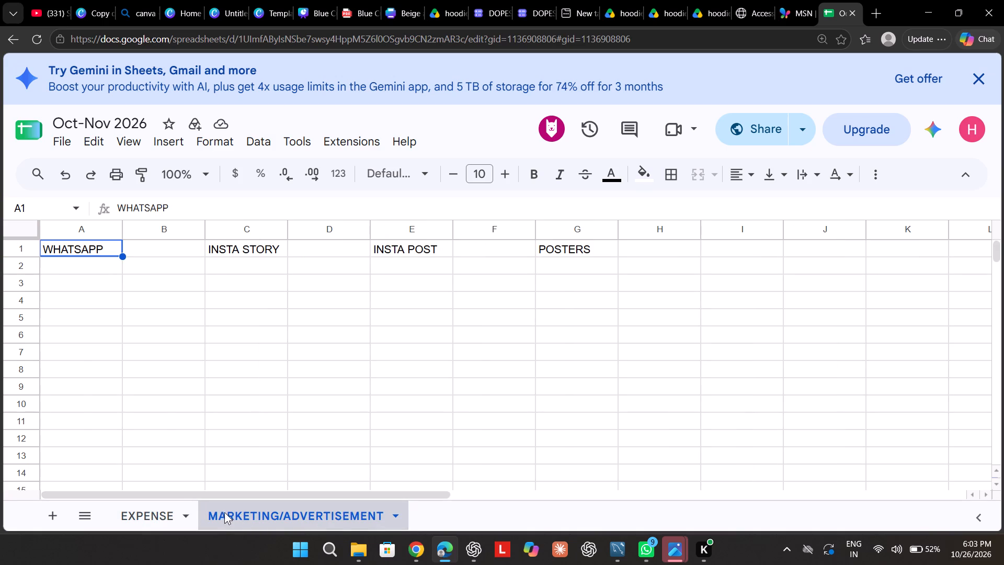
{"action": "left_click", "coordinate": [181, 518]}
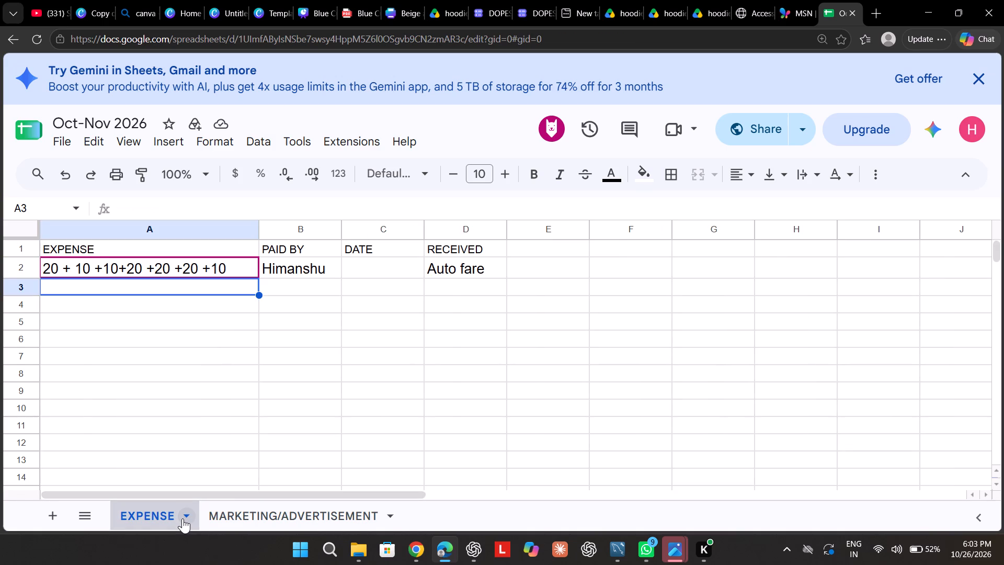
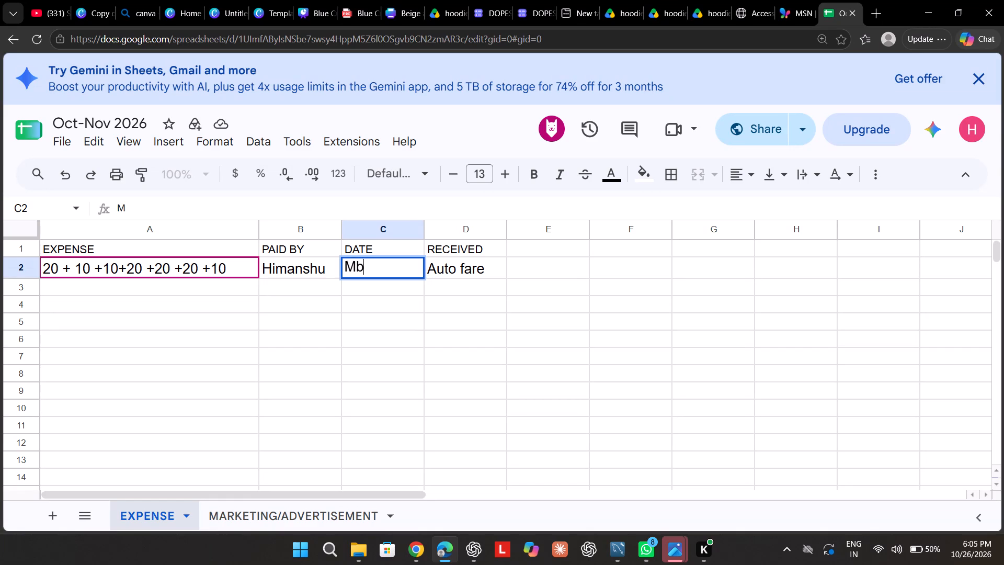
Clear the mistyped text "Mba" from the DATE column of row 2.
{"action": "key", "text": "BackSpace"}
{"action": "key", "text": "BackSpace"}
{"action": "key", "text": "BackSpace"}
{"action": "key", "text": "BackSpace"}
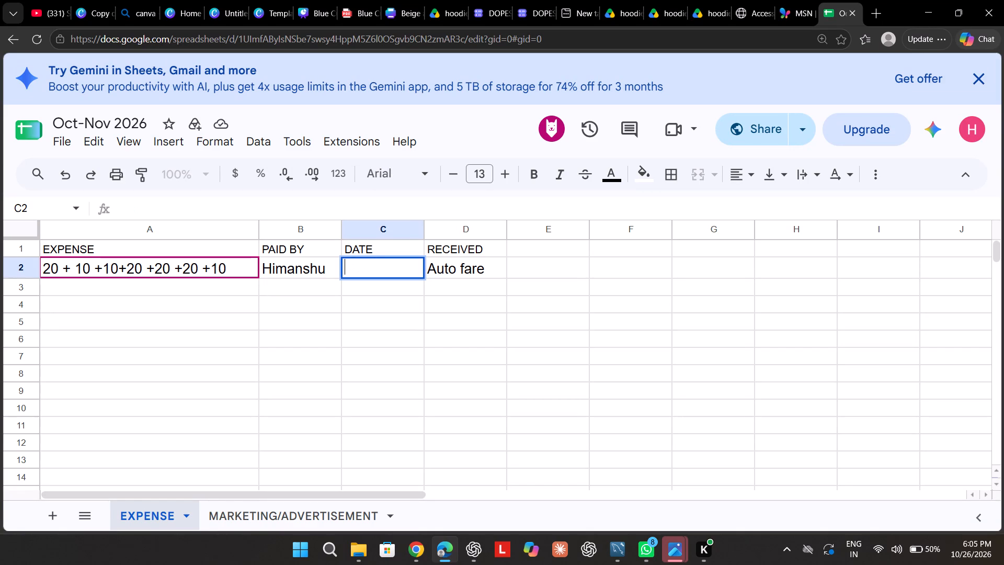
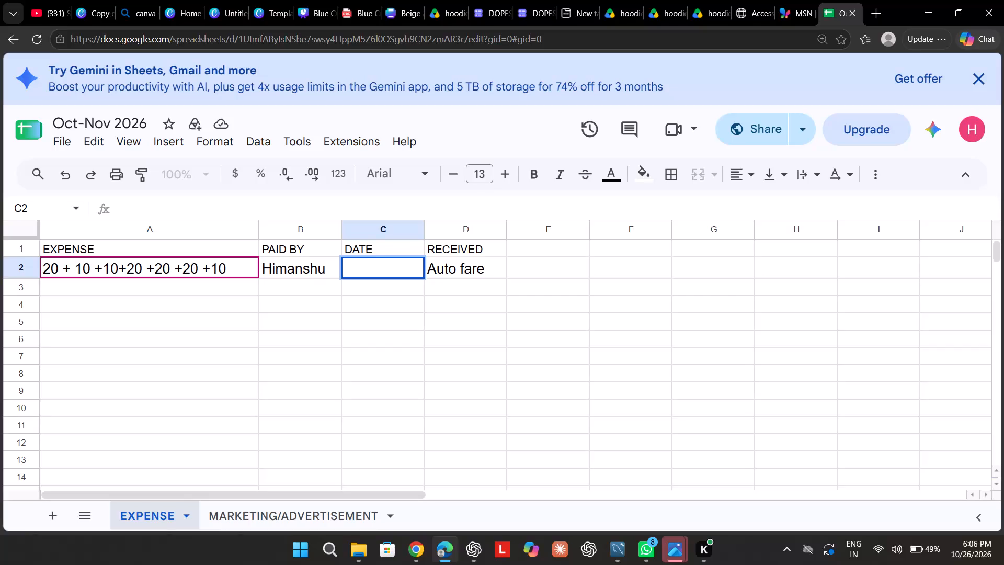
Enter 21/08/26 as the date of the auto fare expense in row 2.
{"action": "type", "text": "21"}
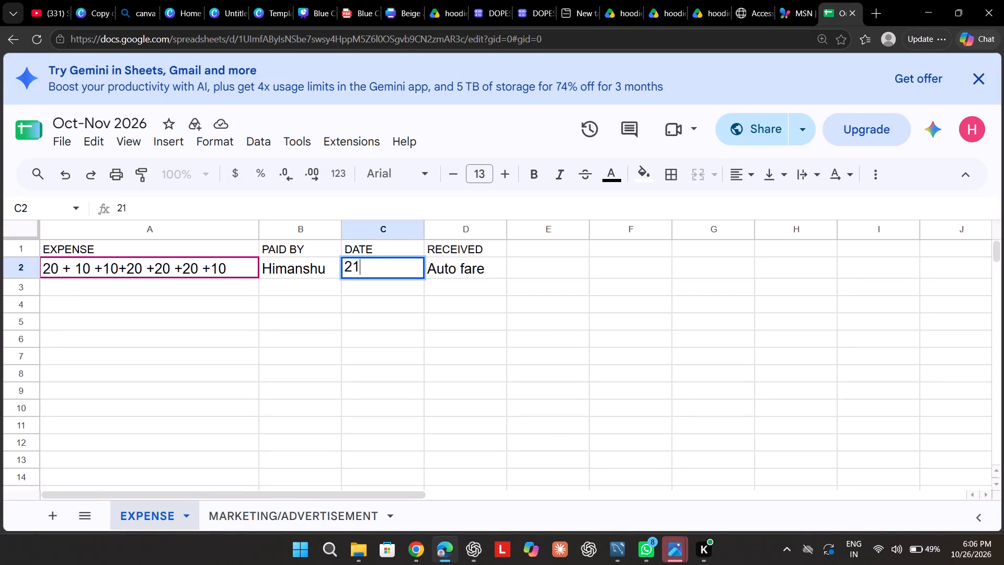
{"action": "key", "text": "slash"}
{"action": "key", "text": "0"}
{"action": "key", "text": "8"}
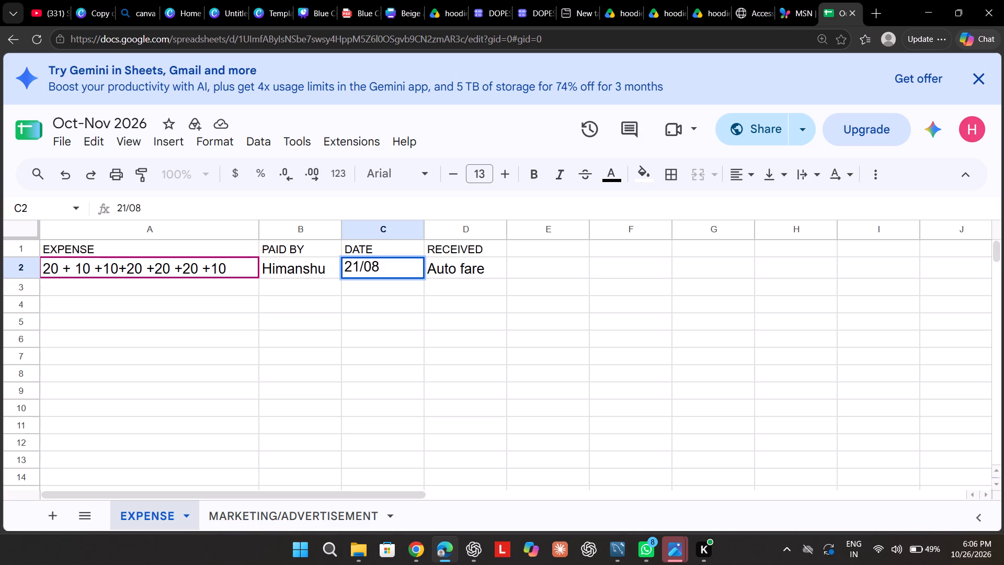
{"action": "key", "text": "slash"}
{"action": "key", "text": "2"}
{"action": "key", "text": "6"}
{"action": "left_click", "coordinate": [231, 291]}
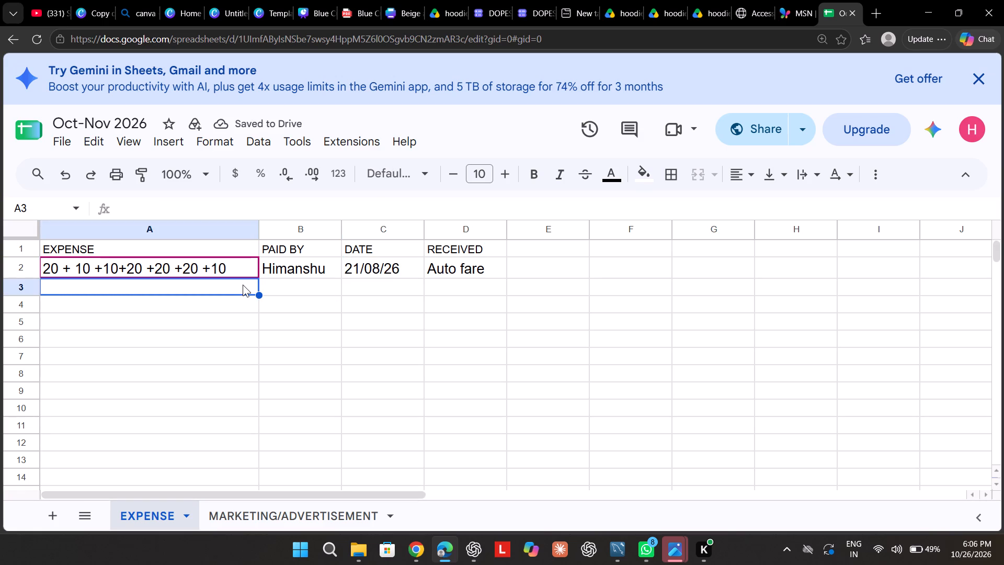
Fill row 3 with expense 50, paid by Himanshu, date 21/08/26, and Badam Shake under RECEIVED.
{"action": "left_click", "coordinate": [223, 290]}
{"action": "type", "text": "50"}
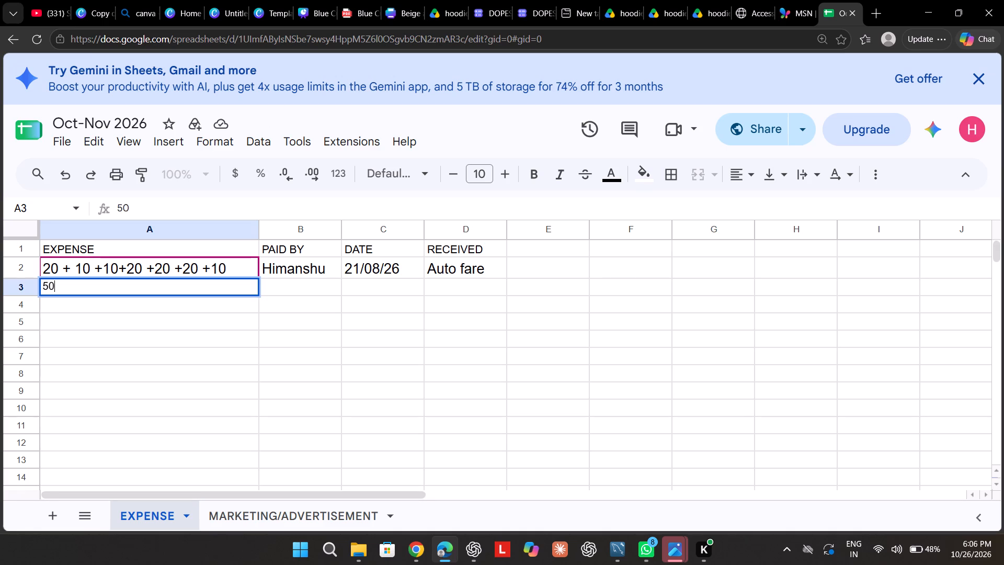
{"action": "left_click", "coordinate": [326, 280]}
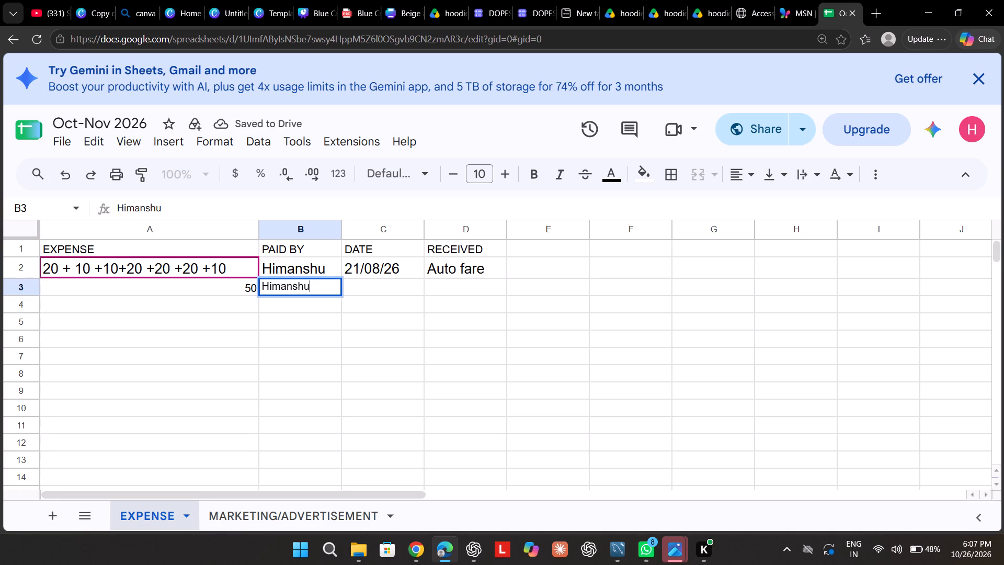
{"action": "left_click", "coordinate": [381, 287]}
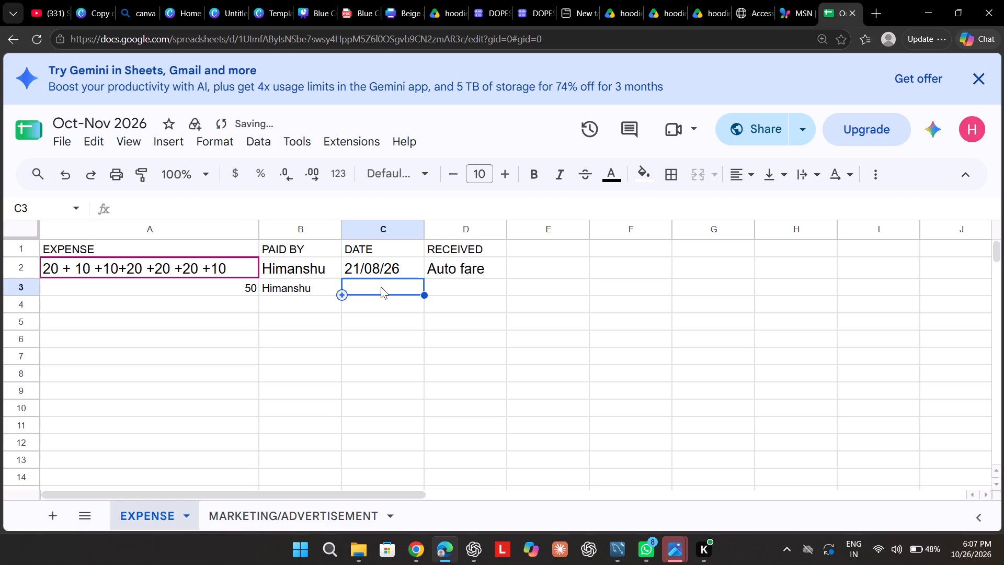
{"action": "type", "text": "21"}
{"action": "type", "text": "/0"}
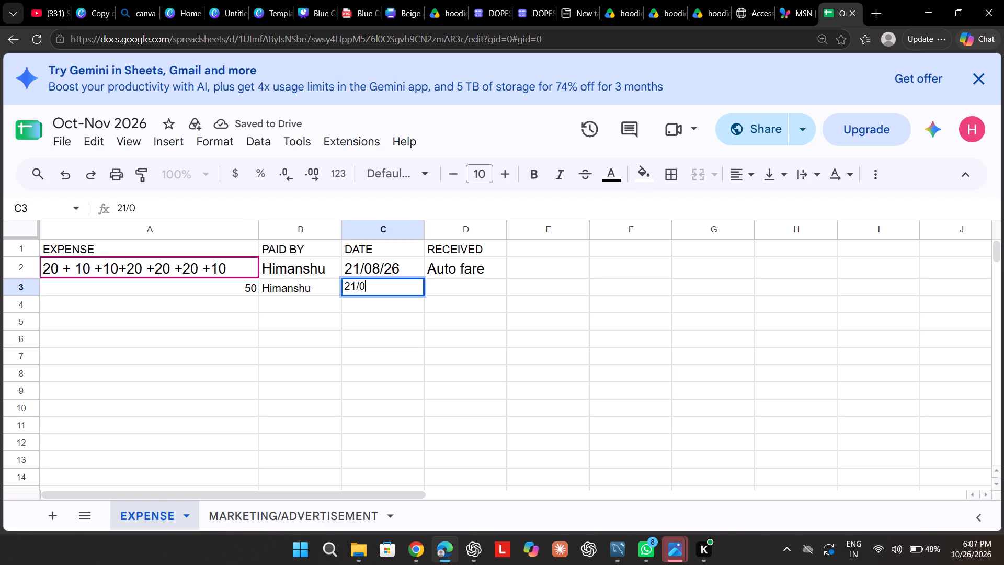
{"action": "type", "text": "/26"}
{"action": "key", "text": "BackSpace"}
{"action": "key", "text": "BackSpace"}
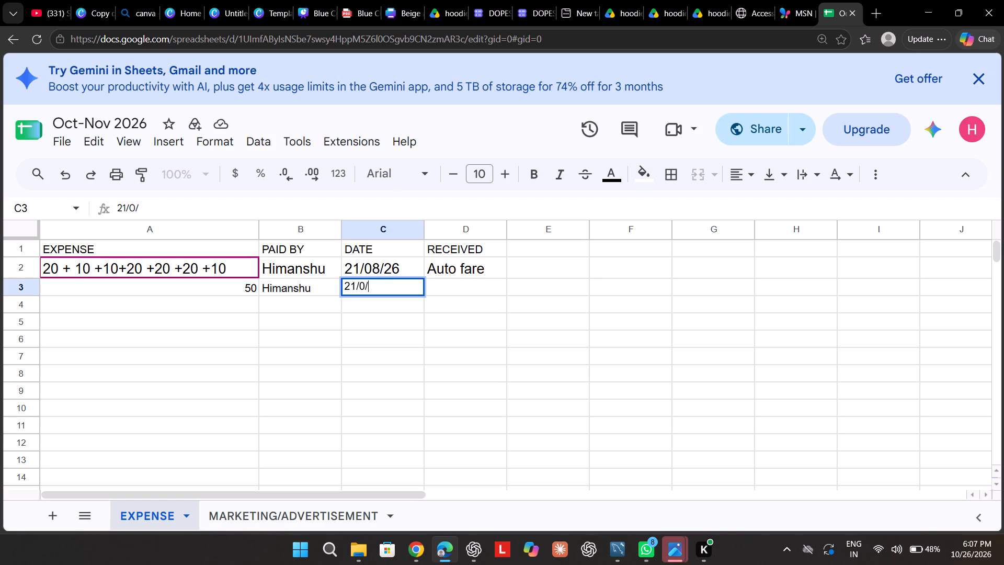
{"action": "key", "text": "BackSpace"}
{"action": "key", "text": "BackSpace"}
{"action": "type", "text": "08"}
{"action": "type", "text": "/26"}
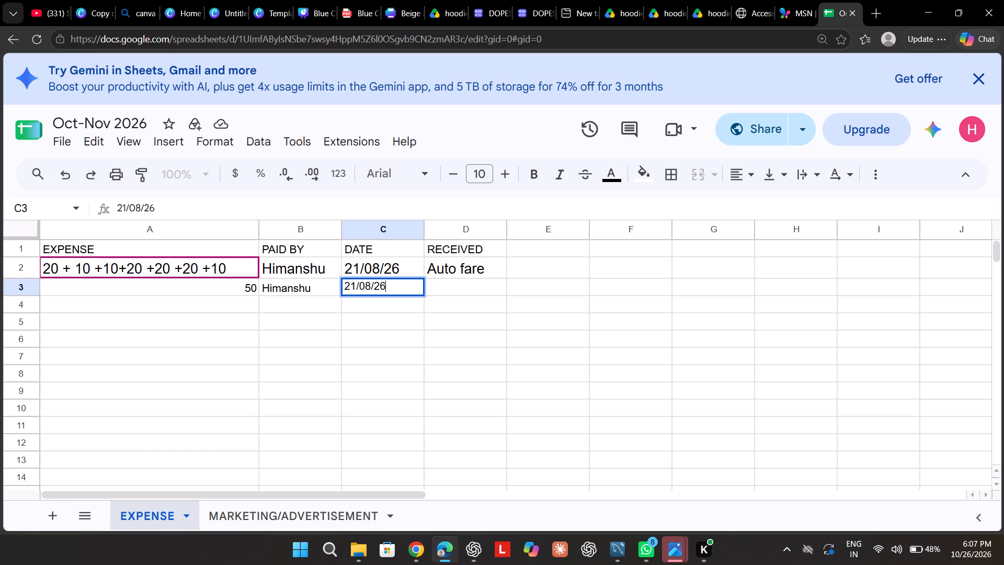
{"action": "left_click", "coordinate": [457, 286]}
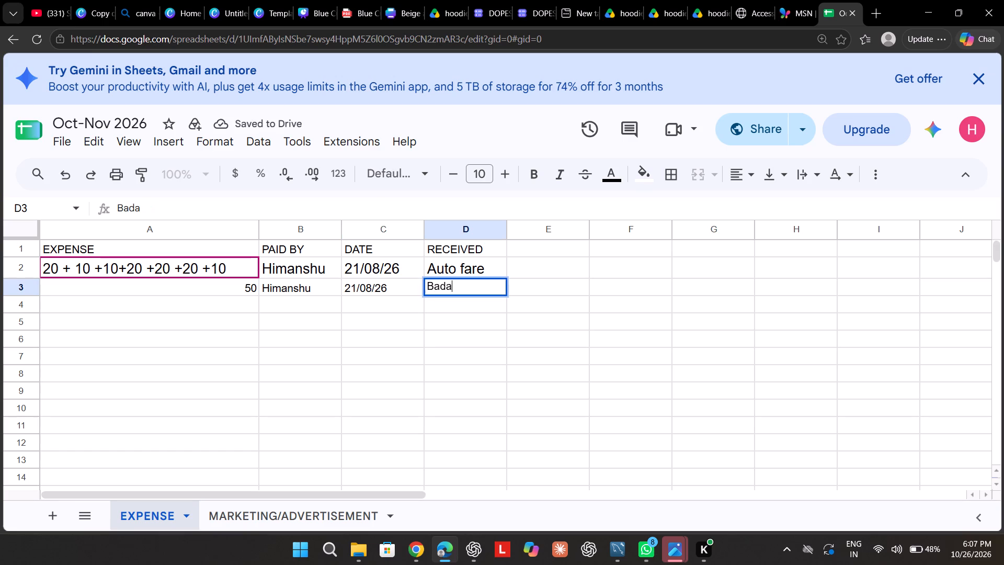
{"action": "key", "text": "s"}
{"action": "type", "text": "hake"}
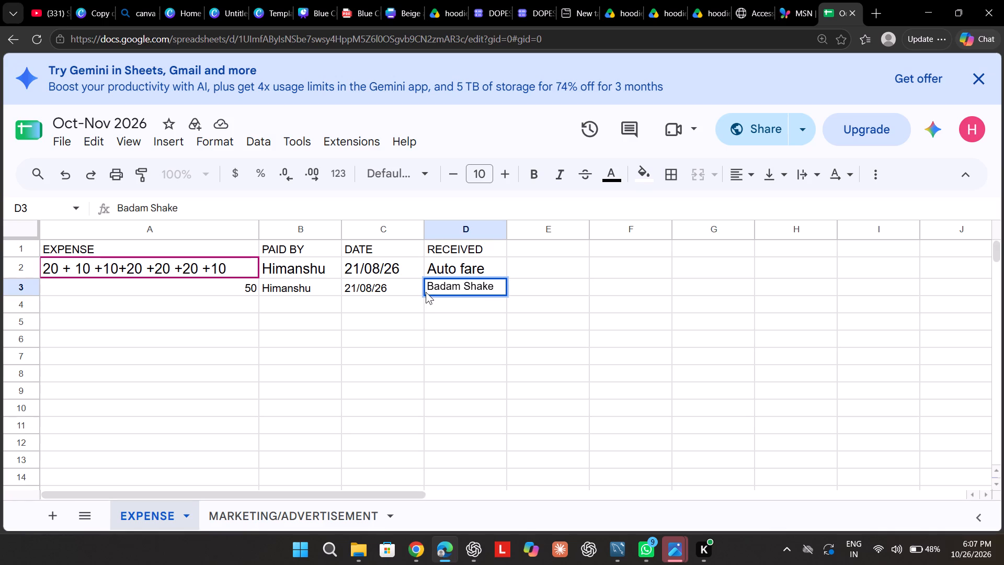
Fill row 4 with expense 177, paid by Himanshu, date 21/08/26, and Burger King under RECEIVED.
{"action": "left_click", "coordinate": [238, 299]}
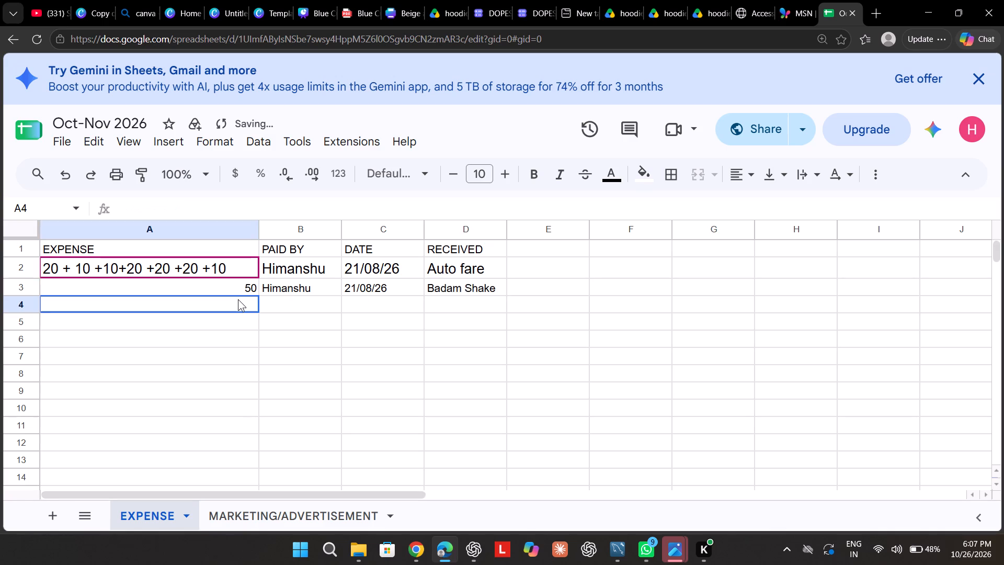
{"action": "type", "text": "177"}
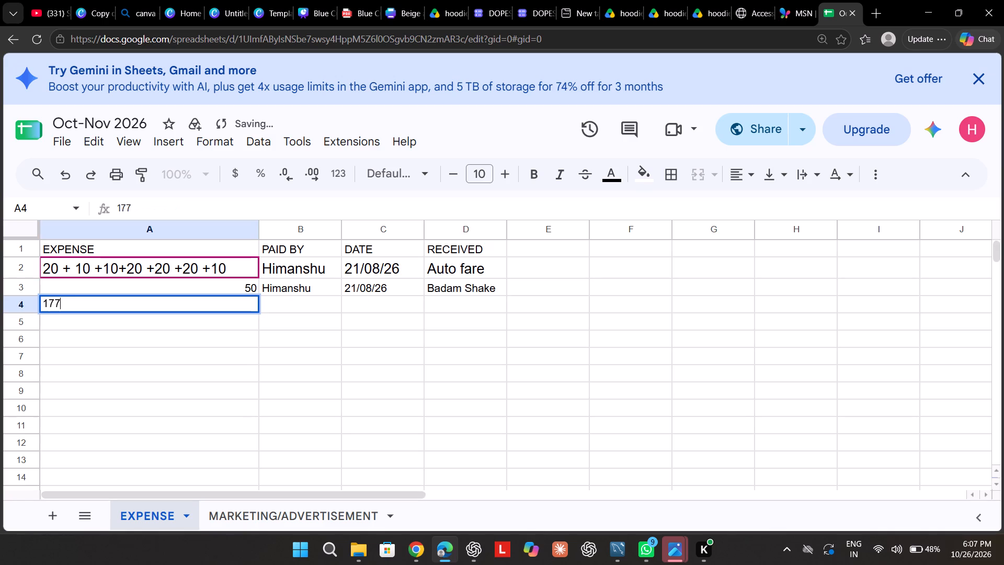
{"action": "left_click", "coordinate": [332, 299]}
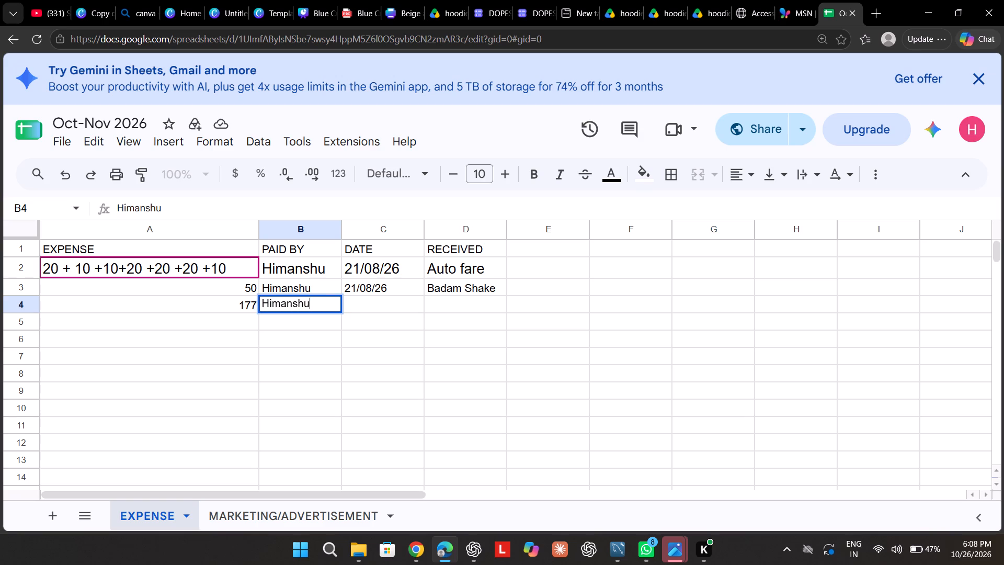
{"action": "left_click", "coordinate": [367, 301]}
{"action": "type", "text": "21/08/26"}
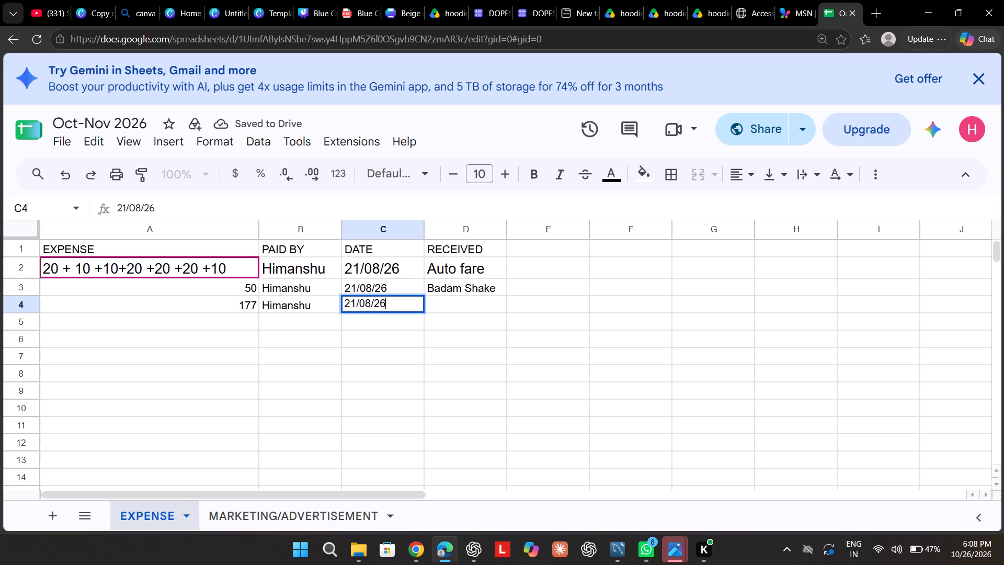
{"action": "left_click", "coordinate": [481, 304]}
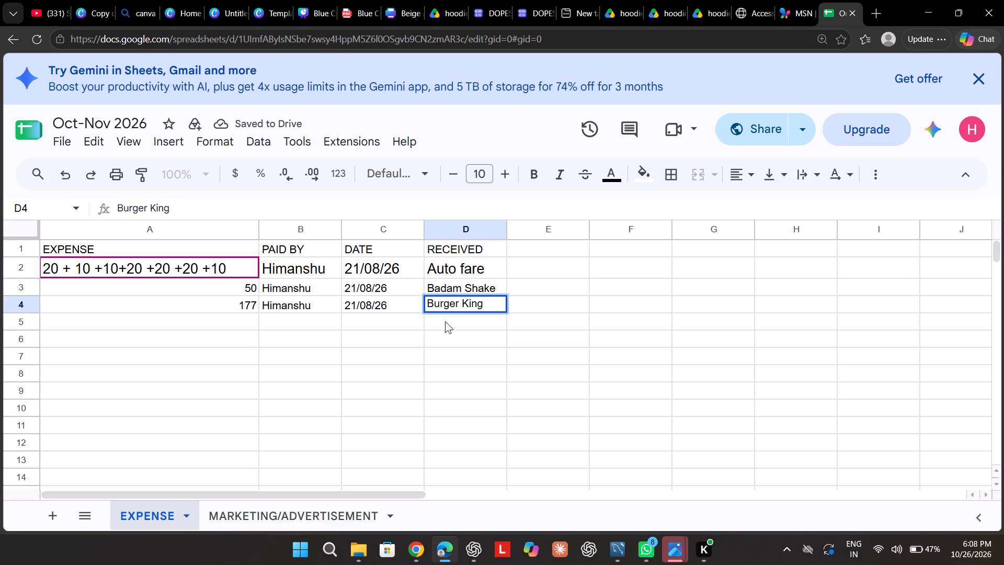
{"action": "left_click", "coordinate": [222, 319]}
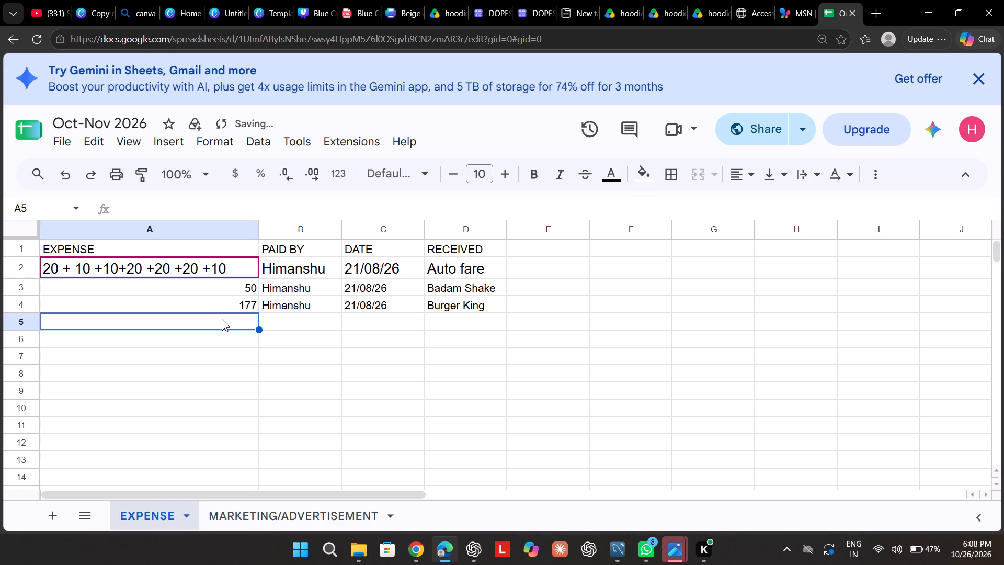
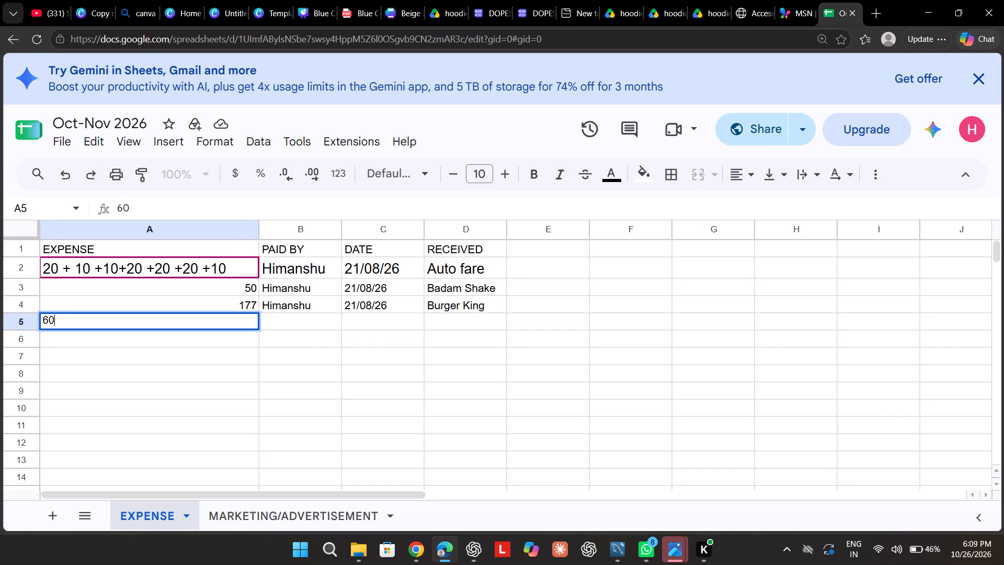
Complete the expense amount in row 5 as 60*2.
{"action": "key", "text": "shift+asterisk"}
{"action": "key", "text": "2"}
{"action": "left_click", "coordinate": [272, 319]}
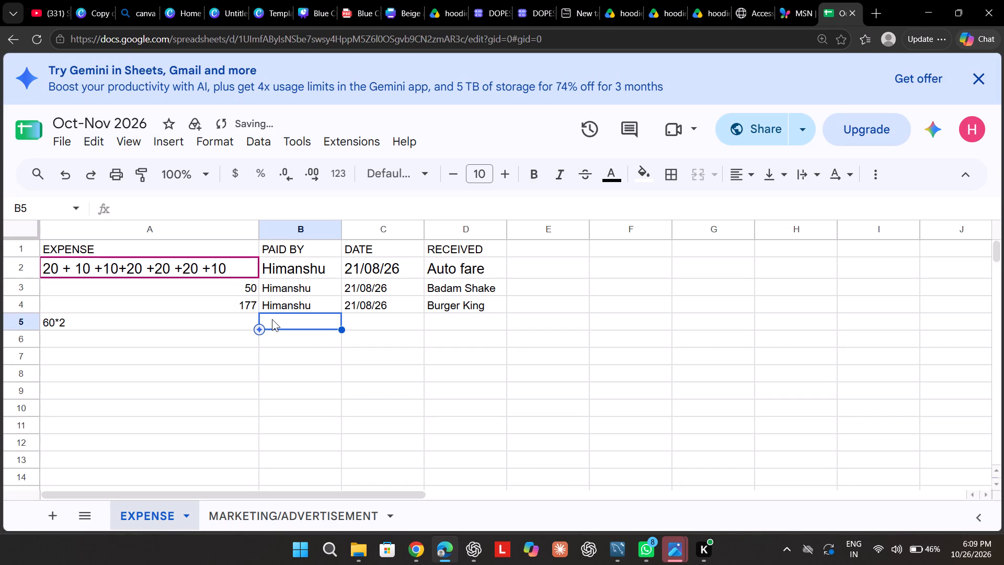
Centre-align the EXPENSE amounts in rows 3, 4 and 5.
{"action": "left_click", "coordinate": [202, 294]}
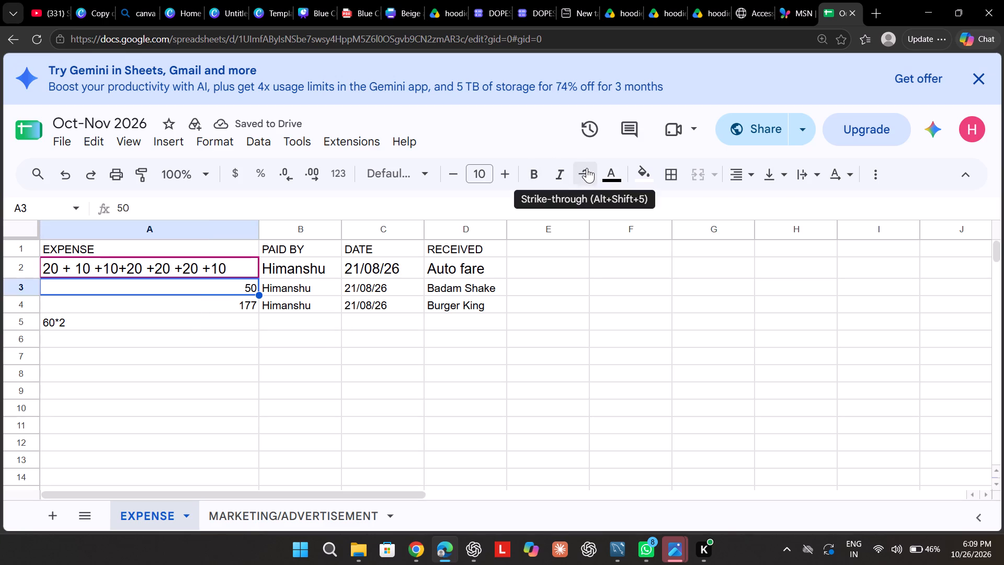
{"action": "left_click", "coordinate": [736, 172]}
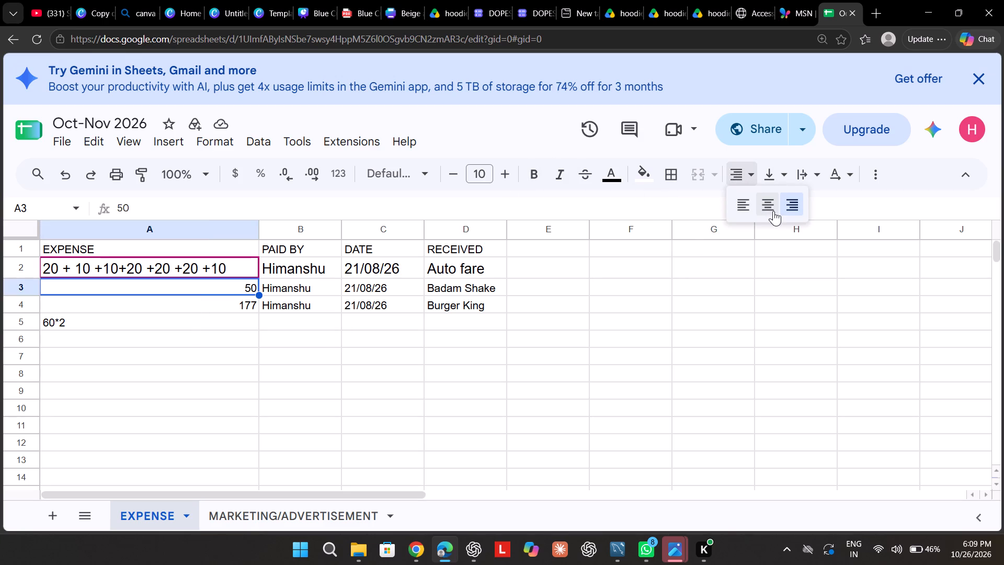
{"action": "left_click", "coordinate": [772, 211]}
{"action": "left_click", "coordinate": [235, 306]}
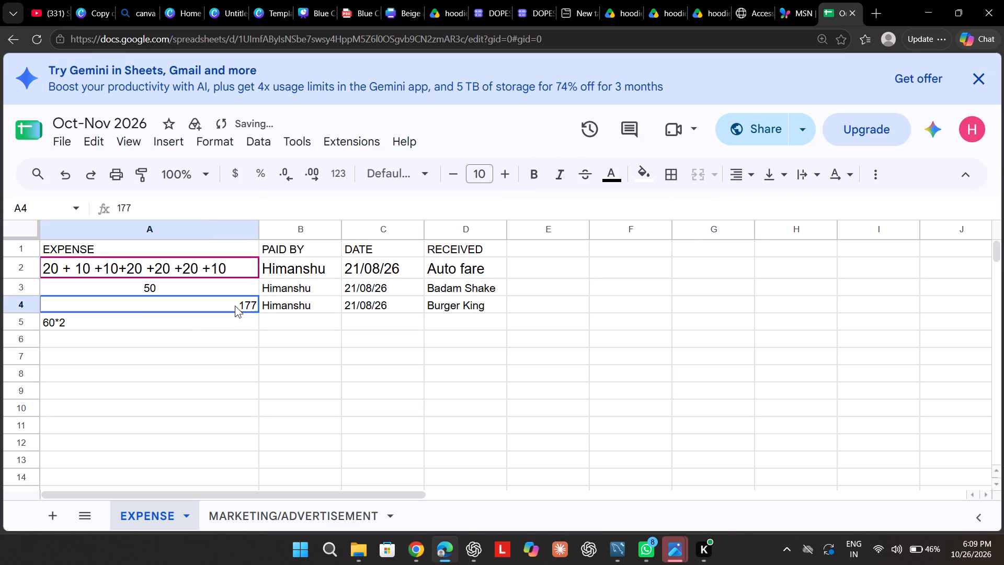
{"action": "left_click", "coordinate": [739, 176]}
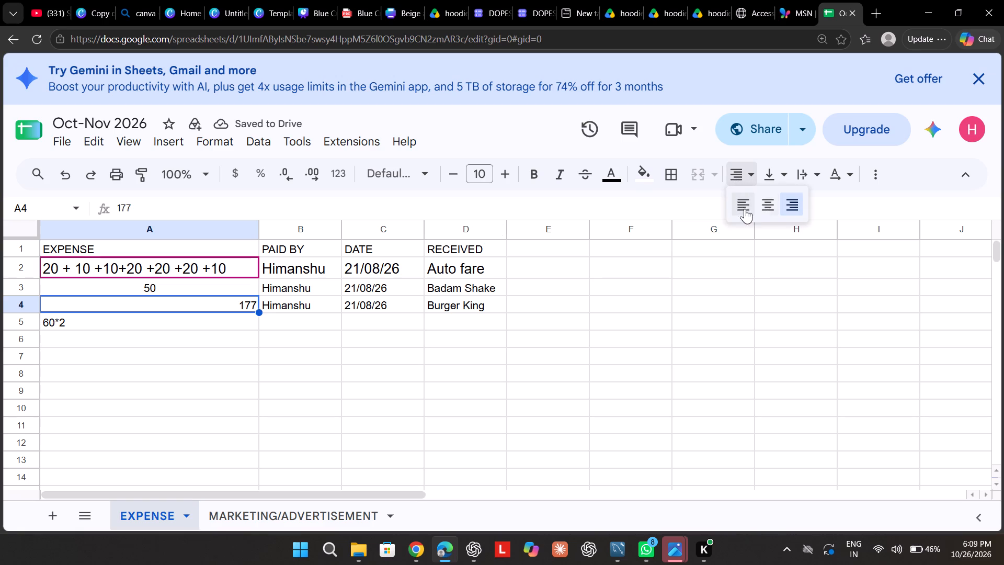
{"action": "left_click", "coordinate": [766, 207]}
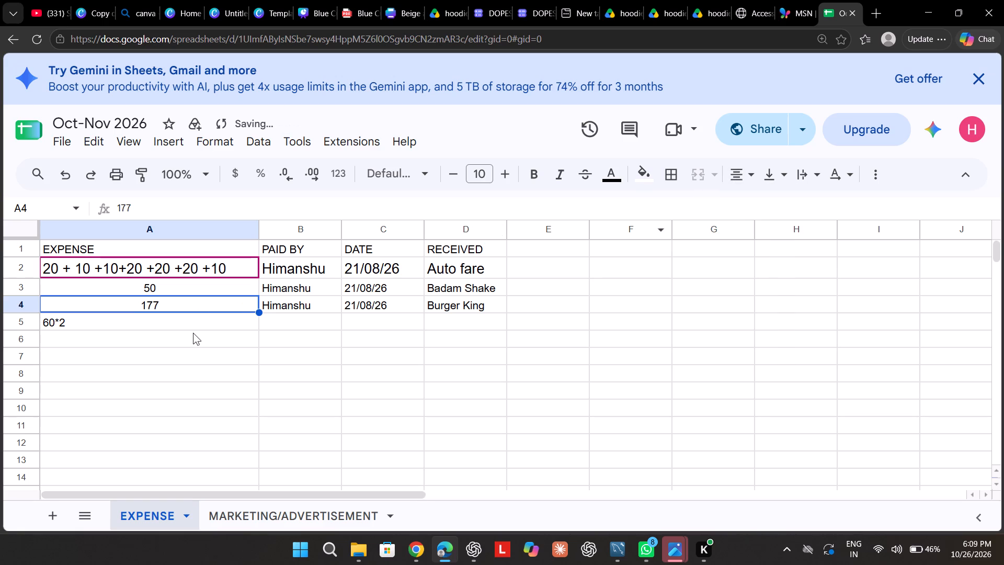
{"action": "left_click", "coordinate": [199, 321]}
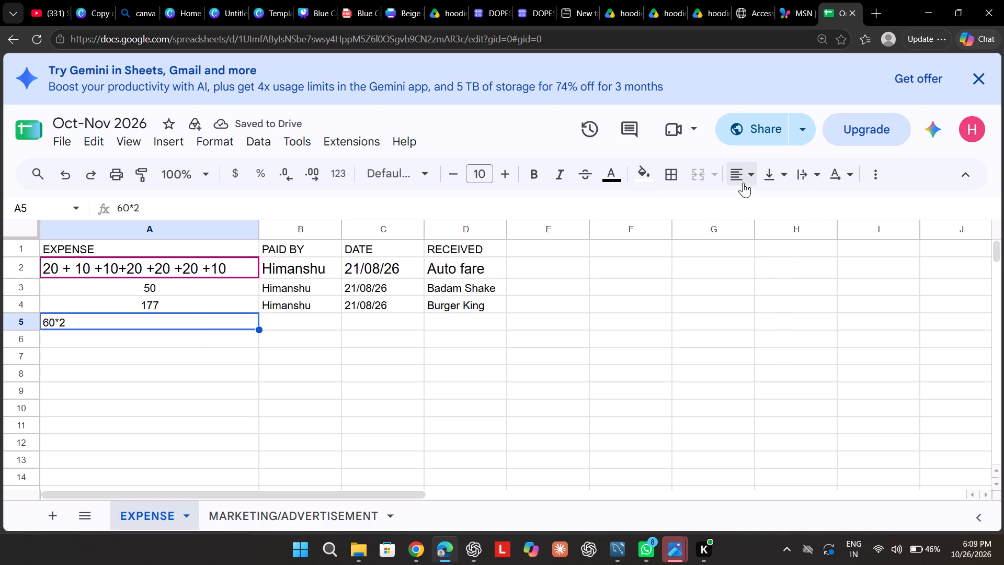
{"action": "left_click", "coordinate": [742, 182]}
{"action": "left_click", "coordinate": [769, 197]}
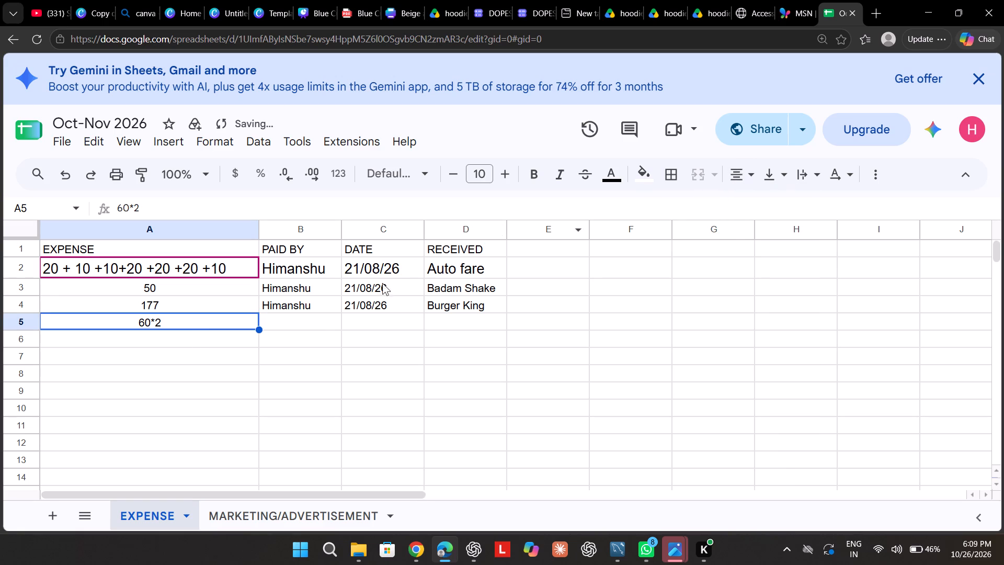
Enter Himanshu as the payer in row 5, leaving its date empty.
{"action": "left_click", "coordinate": [313, 321]}
{"action": "type", "text": "imanshu"}
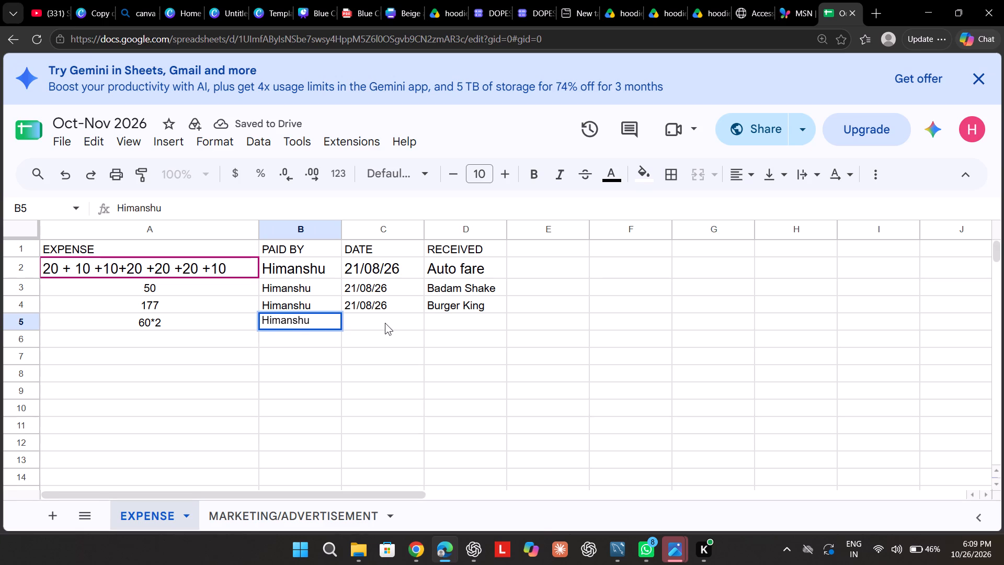
{"action": "left_click", "coordinate": [385, 323]}
{"action": "type", "text": "21"}
{"action": "key", "text": "BackSpace"}
{"action": "key", "text": "BackSpace"}
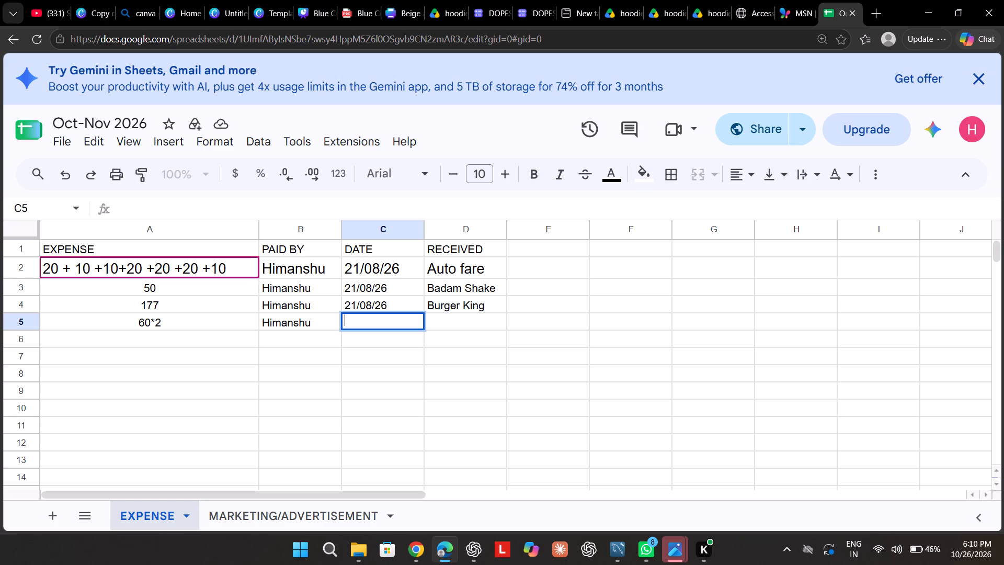
Set the row 5 expense to 60 and enter Rapido sample under RECEIVED.
{"action": "left_click", "coordinate": [469, 320]}
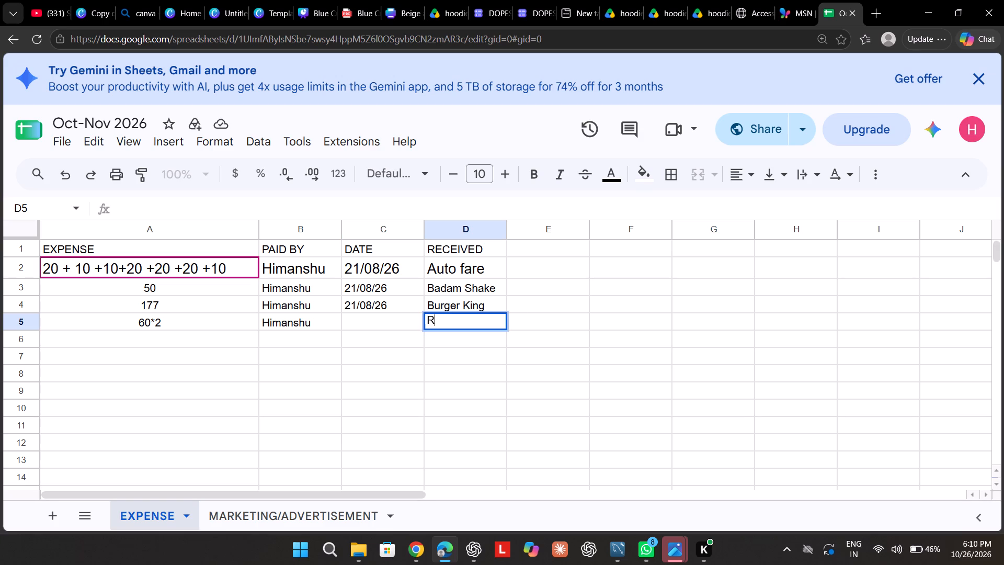
{"action": "key", "text": "a"}
{"action": "left_click", "coordinate": [242, 312]}
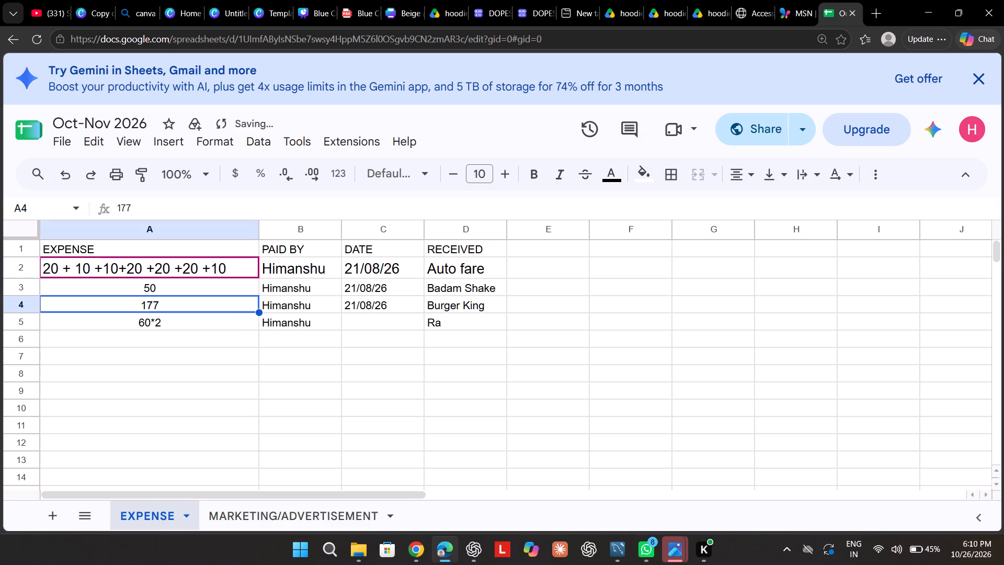
{"action": "left_click", "coordinate": [242, 322]}
{"action": "left_click", "coordinate": [242, 322]}
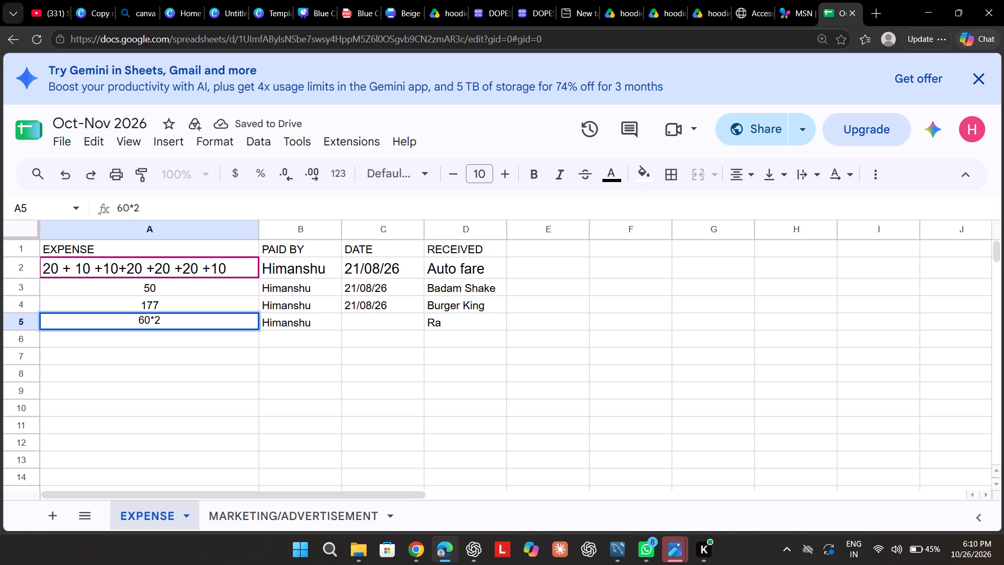
{"action": "key", "text": "BackSpace"}
{"action": "key", "text": "BackSpace"}
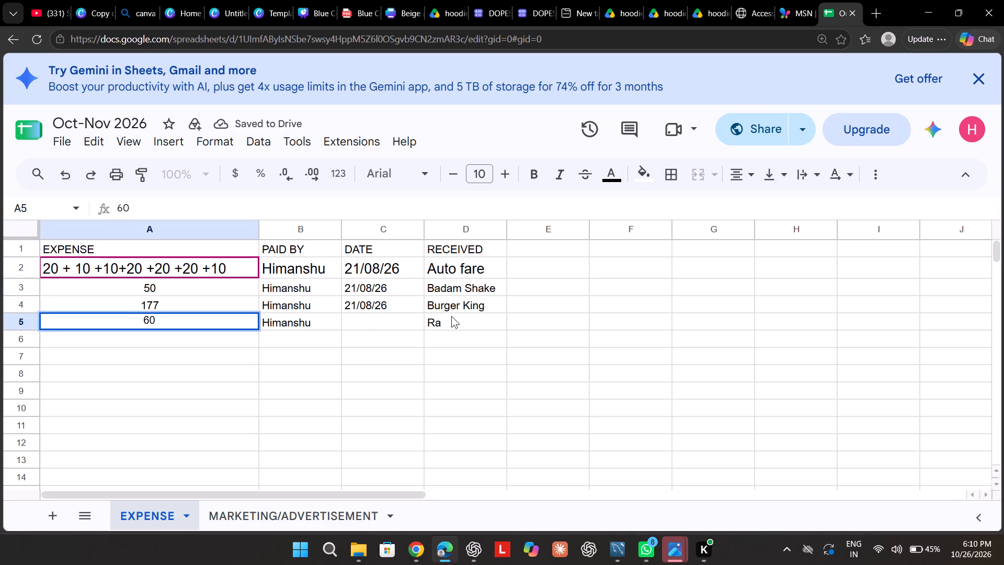
{"action": "left_click", "coordinate": [451, 317]}
{"action": "left_click", "coordinate": [451, 317]}
{"action": "type", "text": "pido sample"}
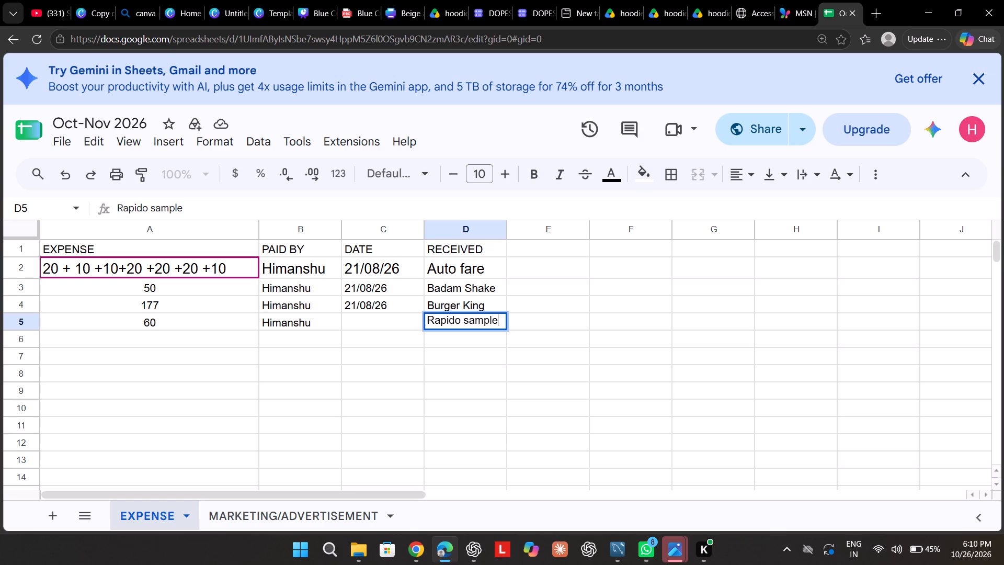
Enter 01/09/26 as the date of the Rapido sample expense in row 5.
{"action": "left_click", "coordinate": [402, 315]}
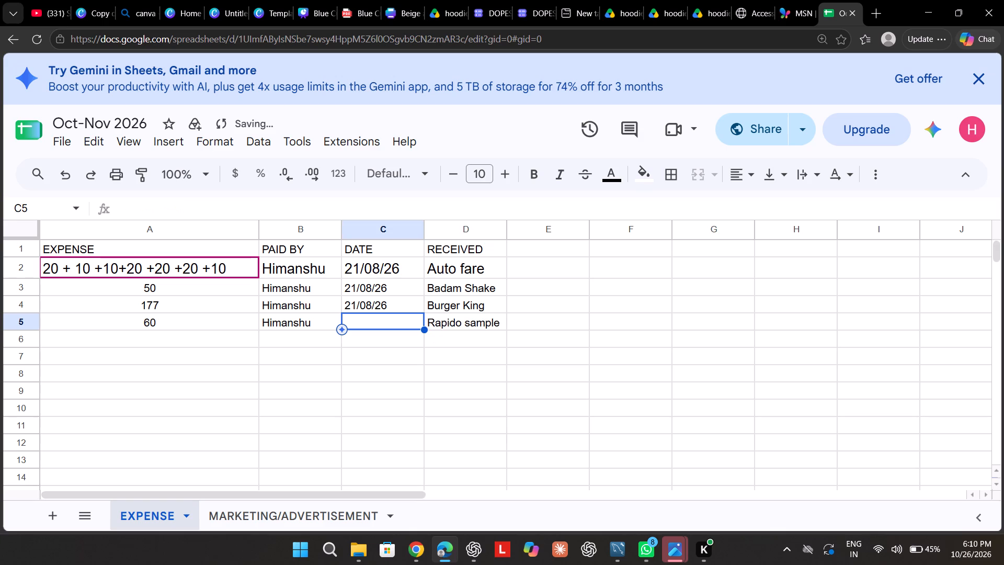
{"action": "type", "text": "01/09/2"}
{"action": "key", "text": "6"}
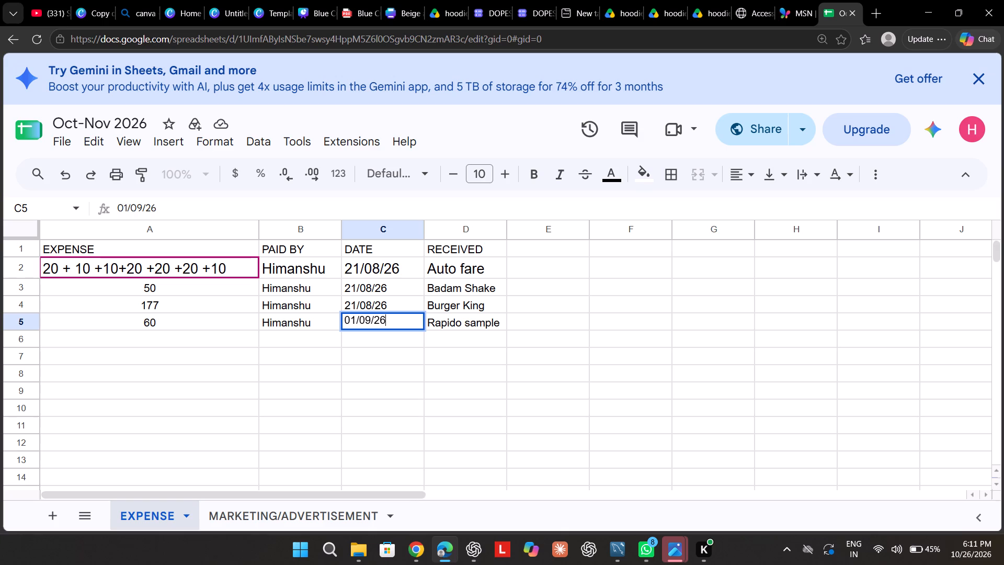
Enter a centre-aligned expense of 60 in row 6, with Himanshu under PAID BY.
{"action": "left_click", "coordinate": [223, 333]}
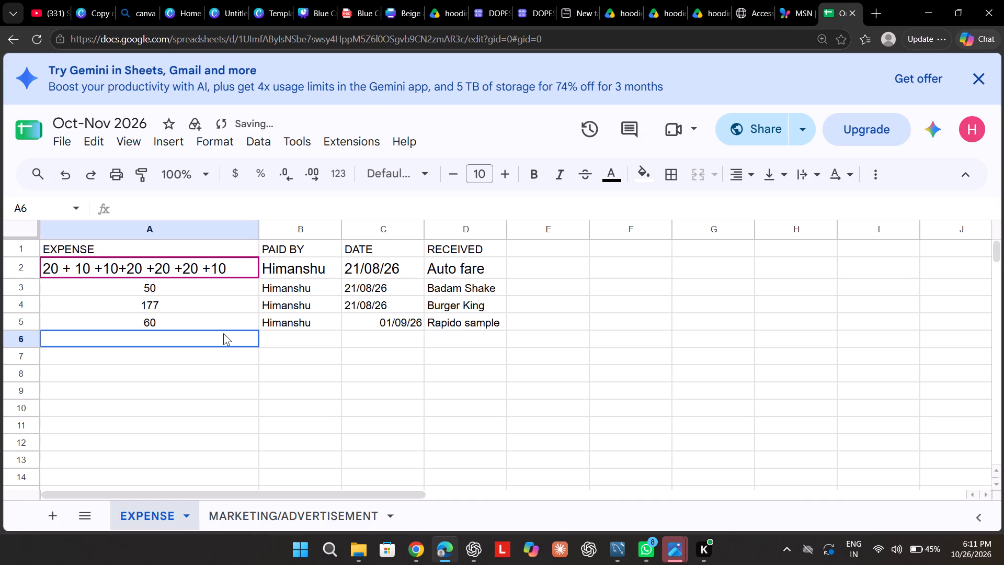
{"action": "type", "text": "60"}
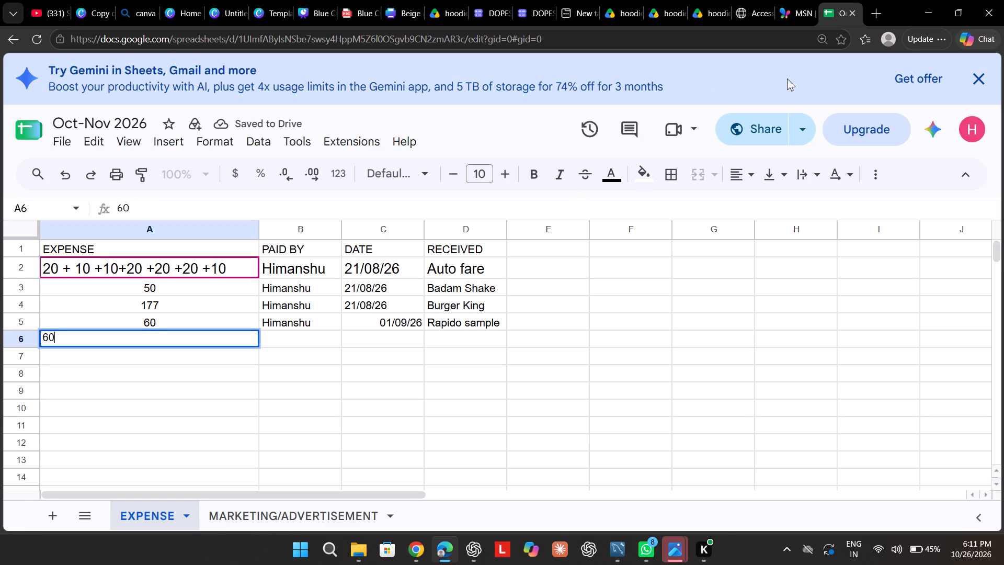
{"action": "left_click", "coordinate": [731, 181]}
{"action": "left_click", "coordinate": [775, 199]}
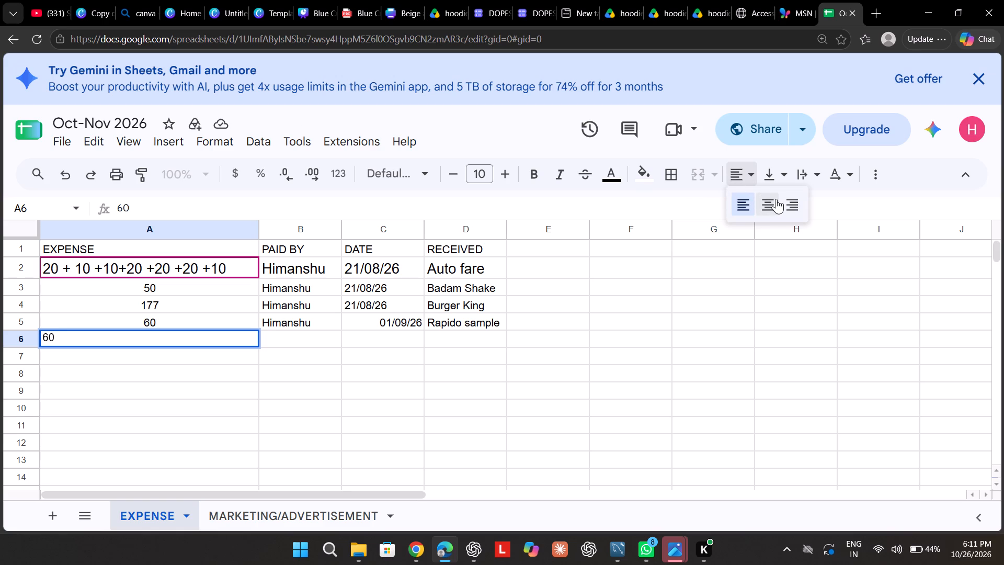
{"action": "left_click", "coordinate": [314, 341]}
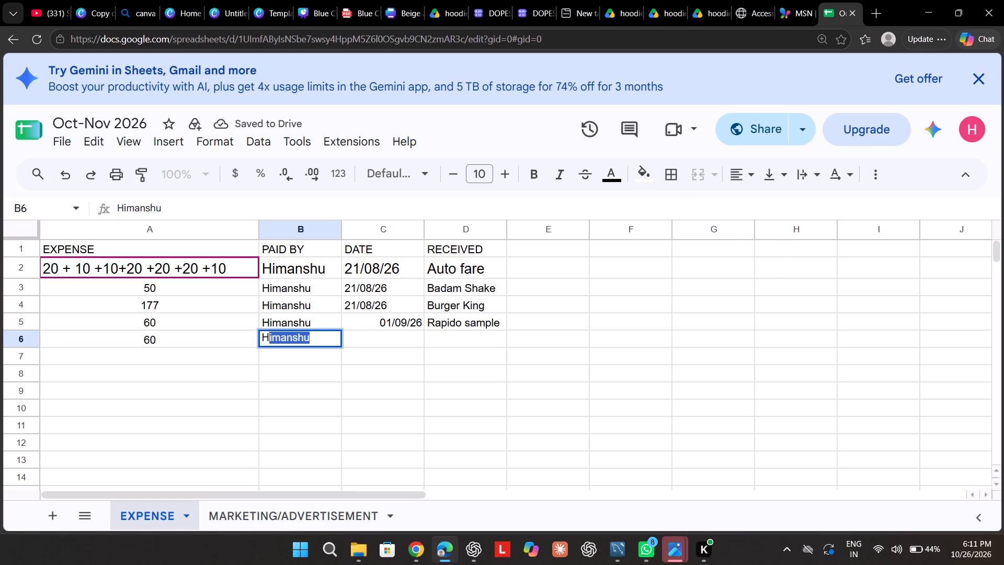
{"action": "key", "text": "Tab"}
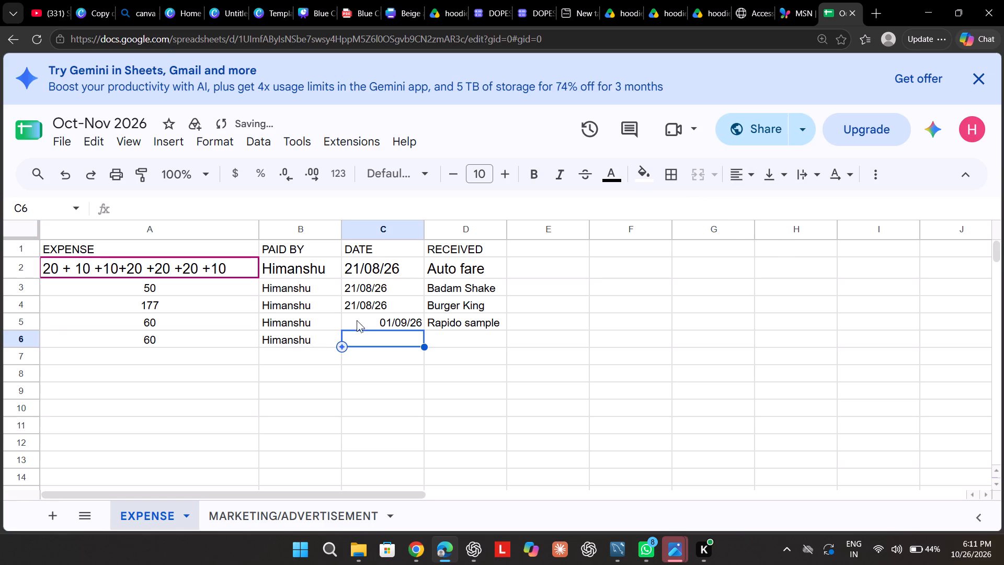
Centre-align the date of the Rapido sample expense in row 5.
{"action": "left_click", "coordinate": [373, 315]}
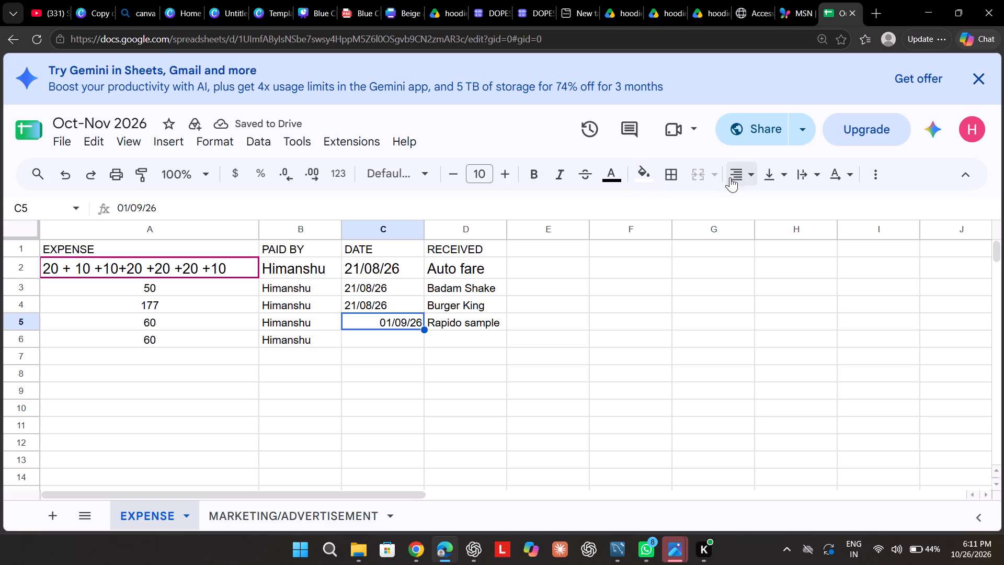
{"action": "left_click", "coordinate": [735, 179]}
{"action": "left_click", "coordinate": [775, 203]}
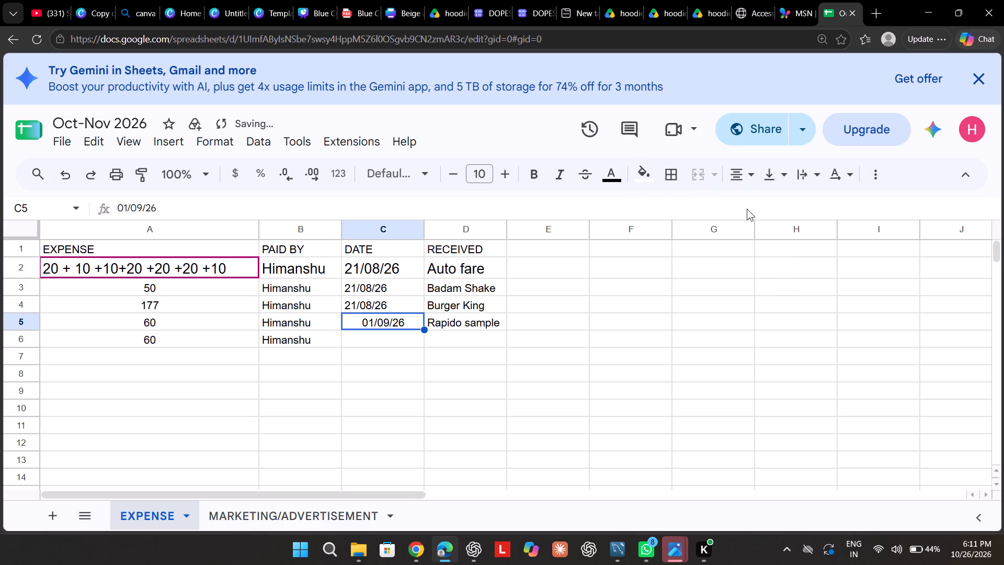
Enter 06/09/26 as the date of the expense in row 6.
{"action": "left_click", "coordinate": [401, 342]}
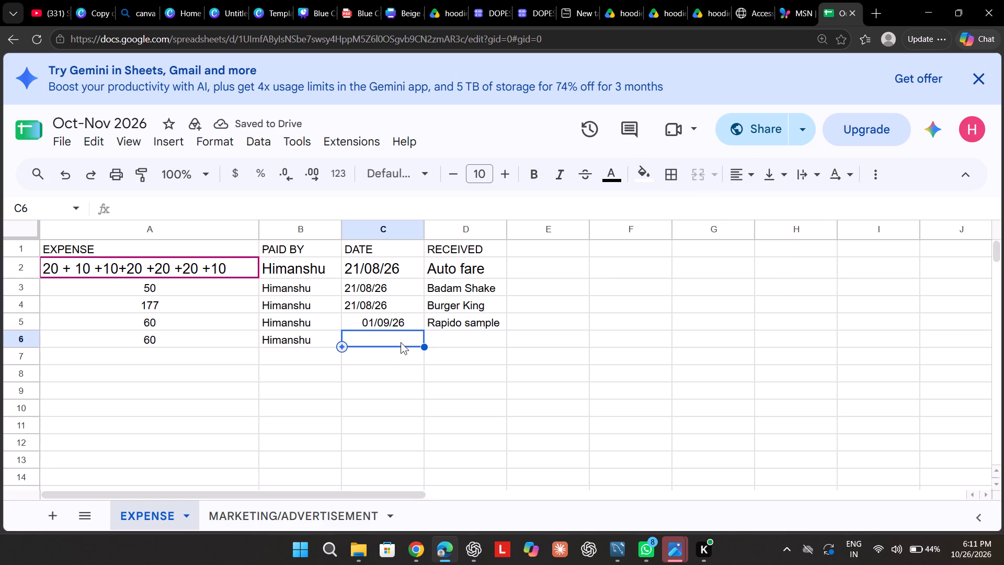
{"action": "type", "text": "06"}
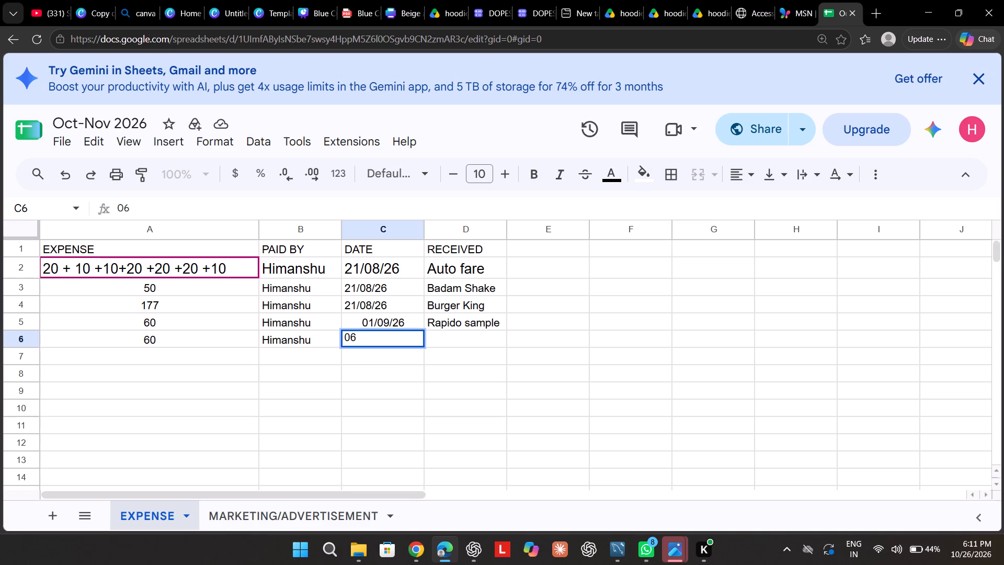
{"action": "type", "text": "/09"}
{"action": "type", "text": "/26"}
Left-align the dates in rows 5 and 6 of the DATE column.
{"action": "left_click", "coordinate": [394, 319]}
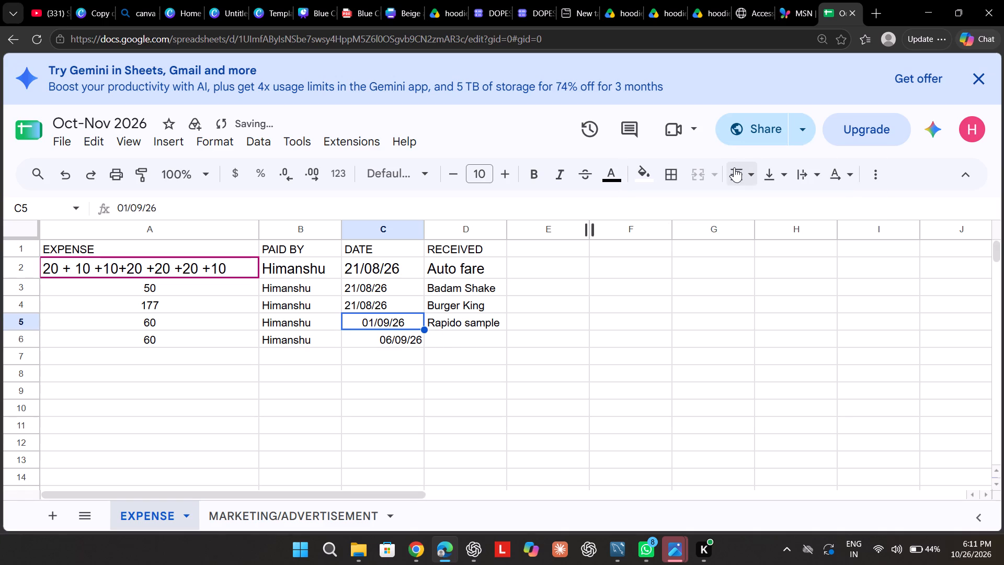
{"action": "left_click", "coordinate": [732, 168]}
{"action": "left_click", "coordinate": [738, 210]}
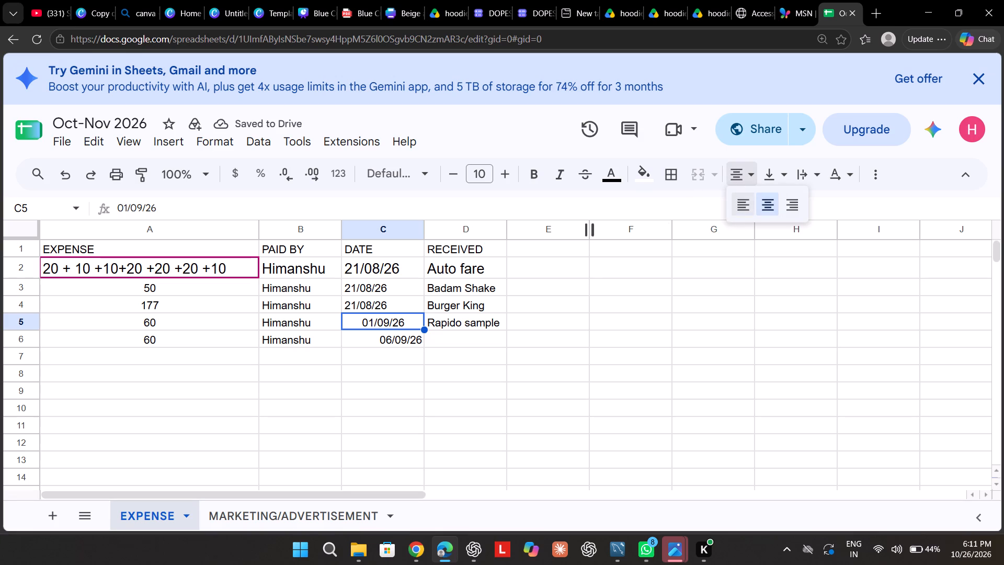
{"action": "left_click", "coordinate": [415, 340]}
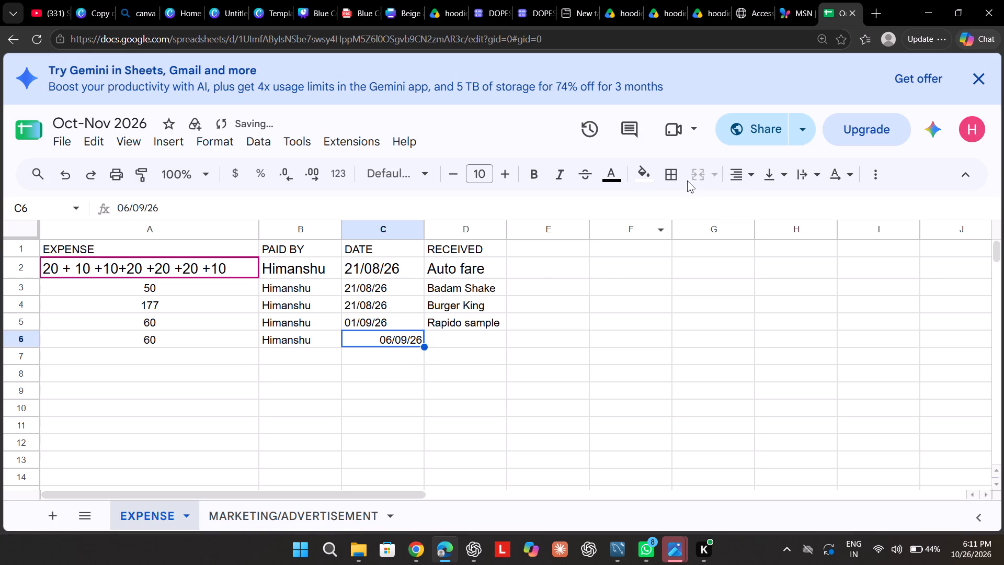
{"action": "left_click", "coordinate": [729, 169]}
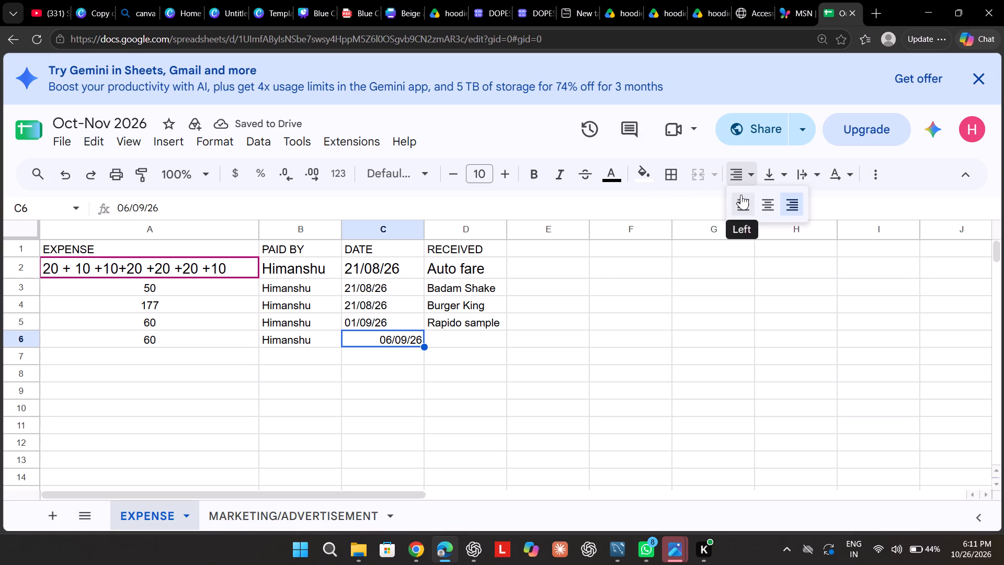
{"action": "left_click", "coordinate": [740, 195]}
{"action": "left_click", "coordinate": [481, 329]}
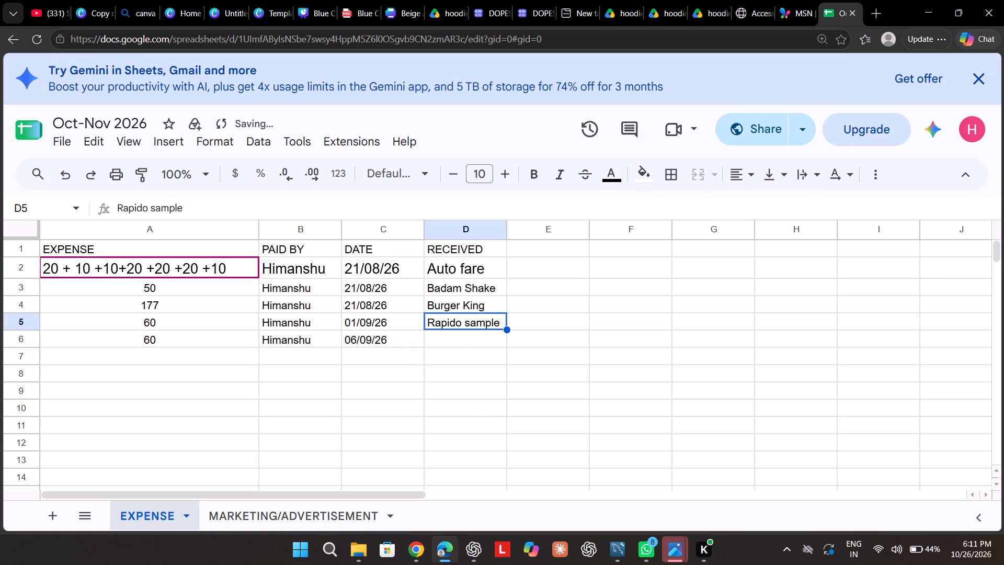
Enter "Rapido Sample" under RECEIVED for the 06/09/26 expense in row 6.
{"action": "left_click", "coordinate": [482, 343]}
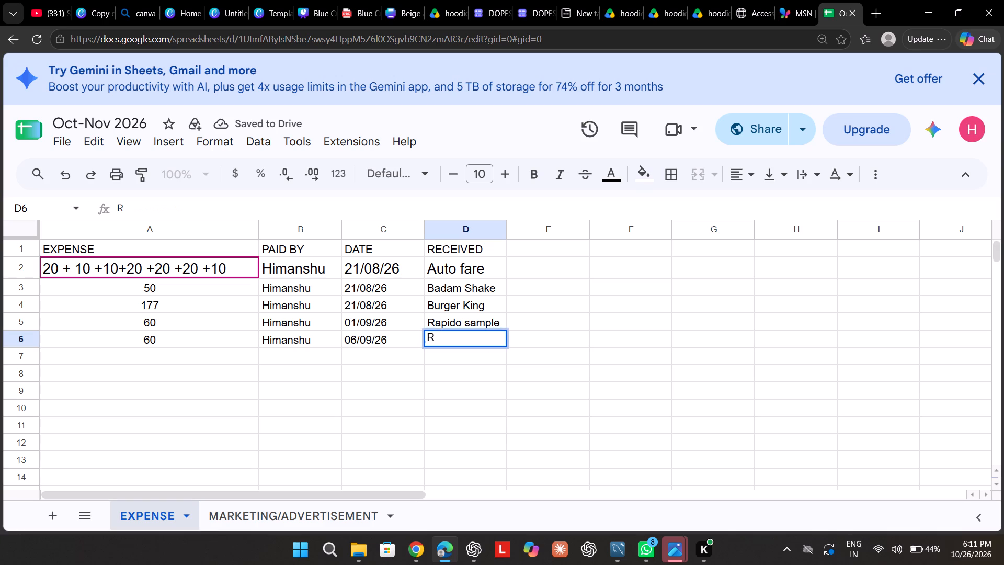
{"action": "type", "text": "apido"}
{"action": "key", "text": "space"}
{"action": "key", "text": "s"}
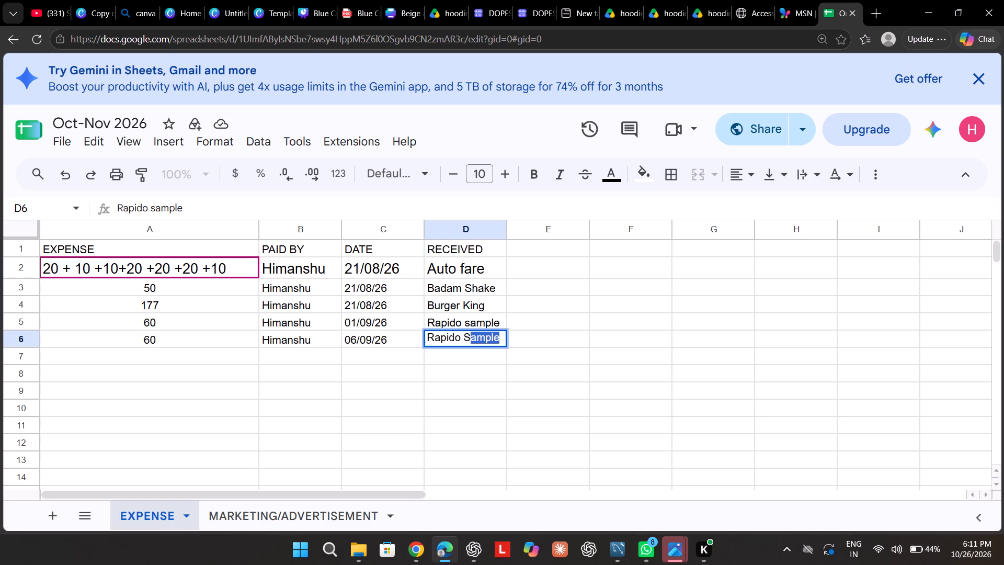
{"action": "type", "text": "ample"}
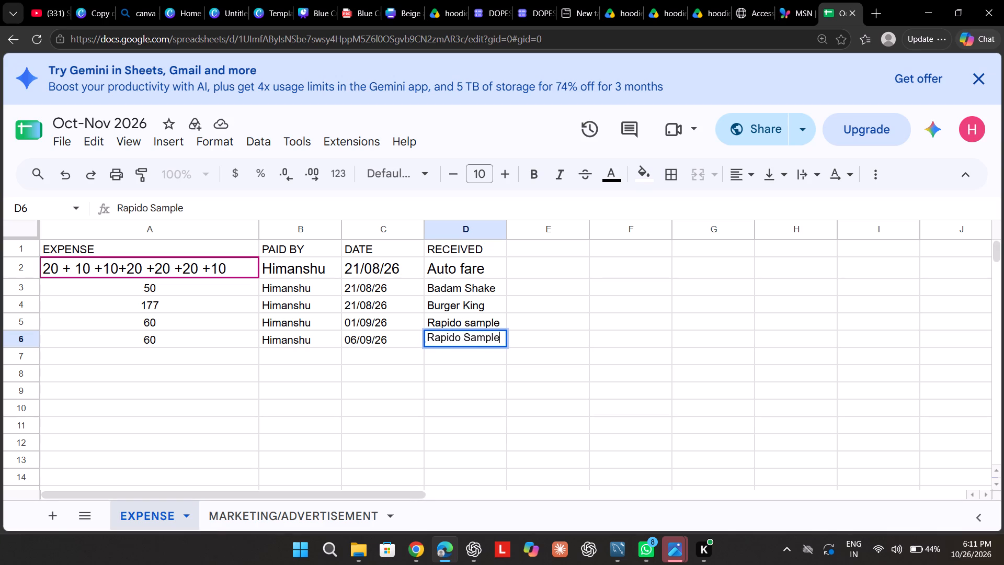
{"action": "left_click", "coordinate": [189, 360]}
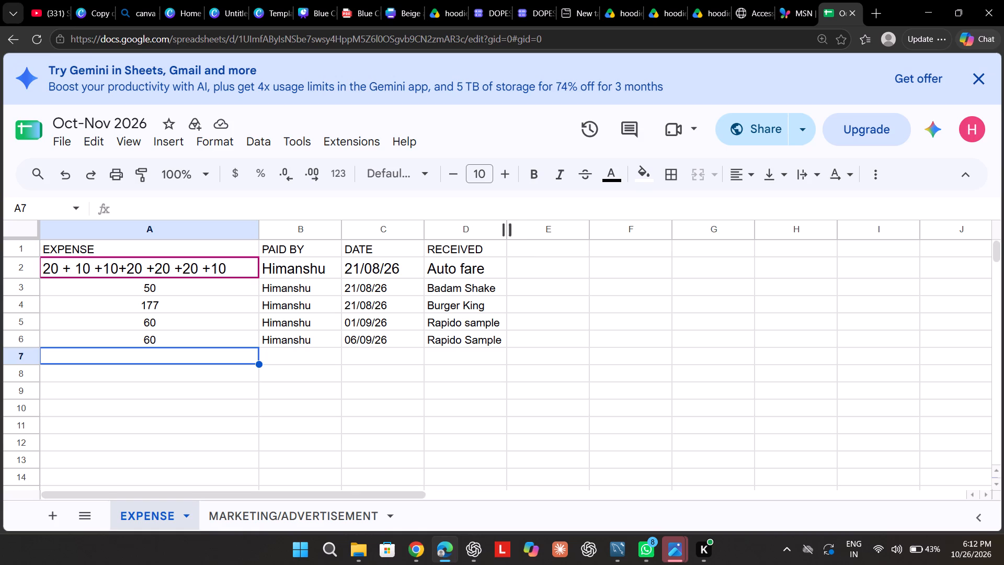
Widen the RECEIVED column to about one and a half times its width.
{"action": "left_click_drag", "start_coordinate": [507, 225], "coordinate": [551, 221]}
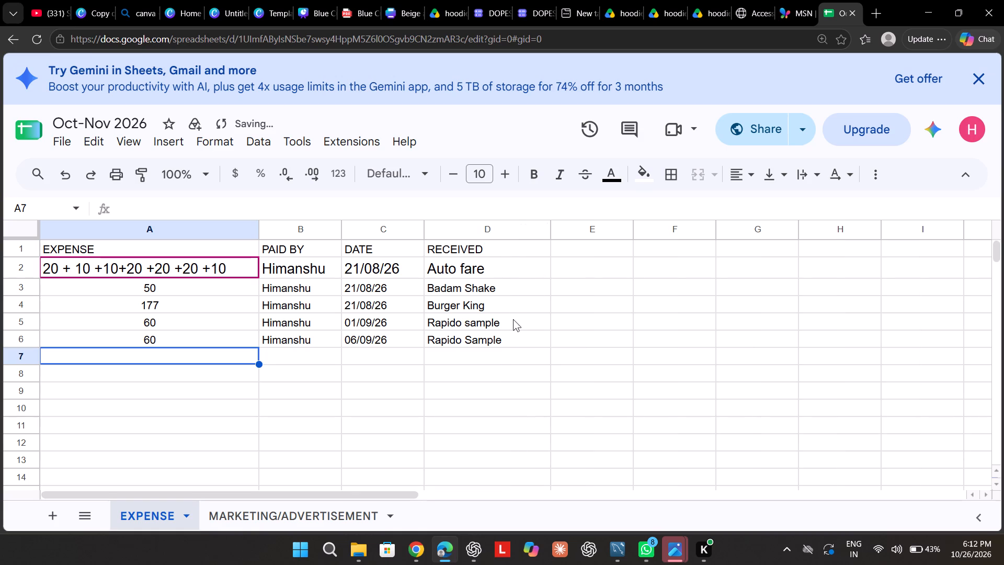
Append "(sample return)" to the Rapido sample detail of the 01/09/26 expense in row 5.
{"action": "left_click", "coordinate": [512, 318]}
{"action": "left_click", "coordinate": [512, 323]}
{"action": "left_click", "coordinate": [512, 323]}
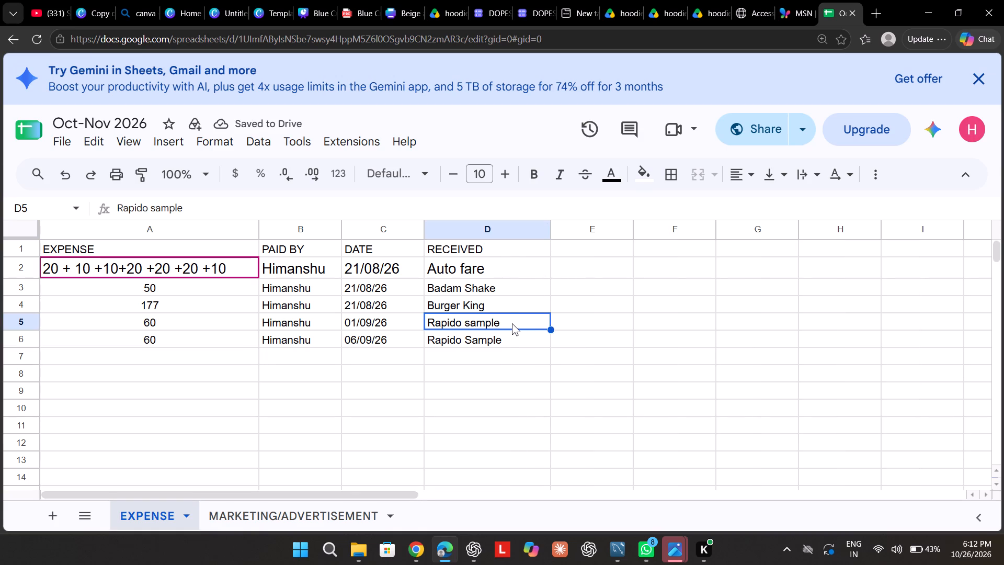
{"action": "left_click", "coordinate": [512, 323]}
{"action": "left_click", "coordinate": [512, 323]}
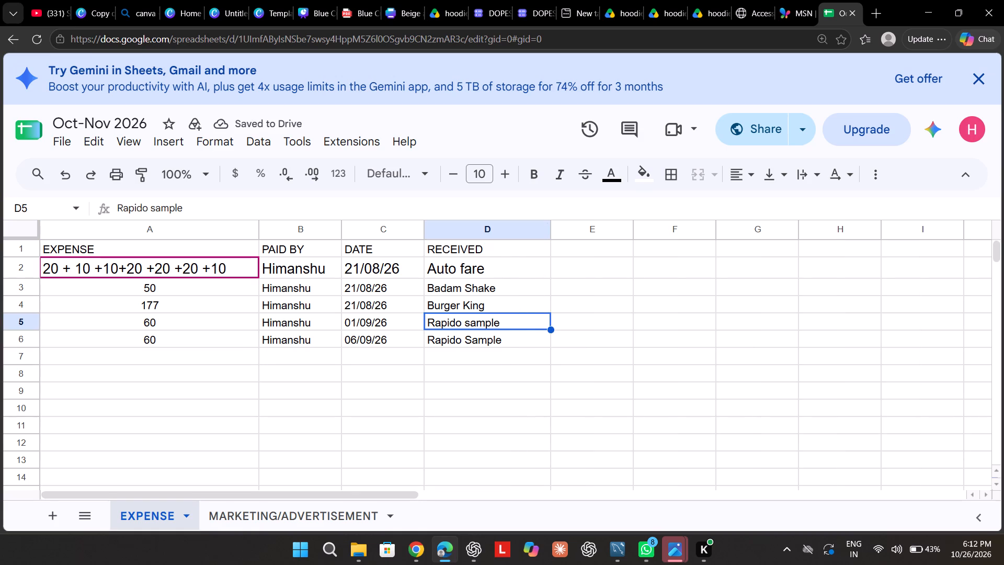
{"action": "left_click", "coordinate": [518, 321]}
{"action": "left_click", "coordinate": [518, 321]}
{"action": "left_click", "coordinate": [518, 321]}
{"action": "left_click", "coordinate": [535, 328]}
{"action": "double_click", "coordinate": [524, 321]}
{"action": "left_click", "coordinate": [524, 321]}
{"action": "left_click", "coordinate": [524, 321]}
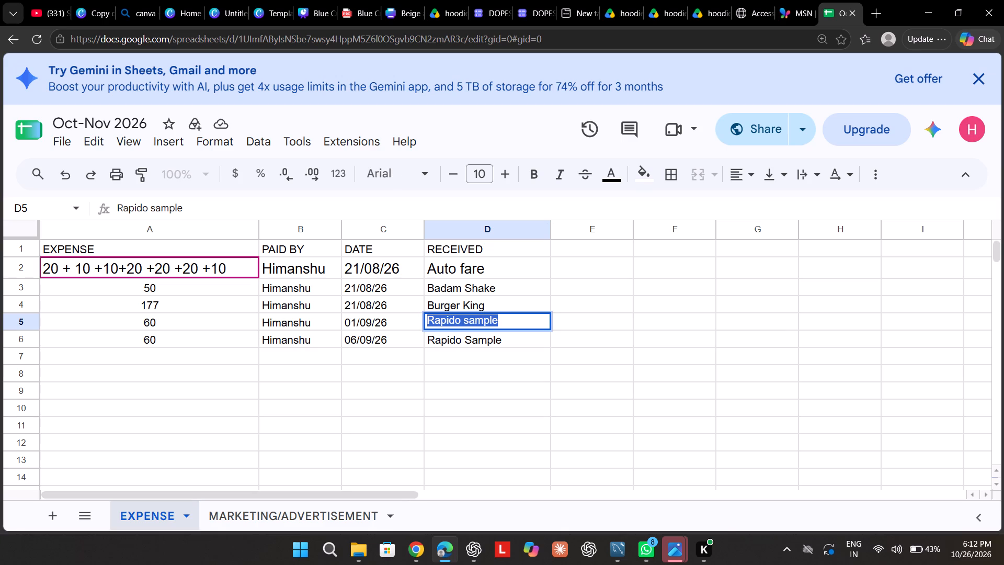
{"action": "key", "text": "space"}
{"action": "type", "text": "(sampl"}
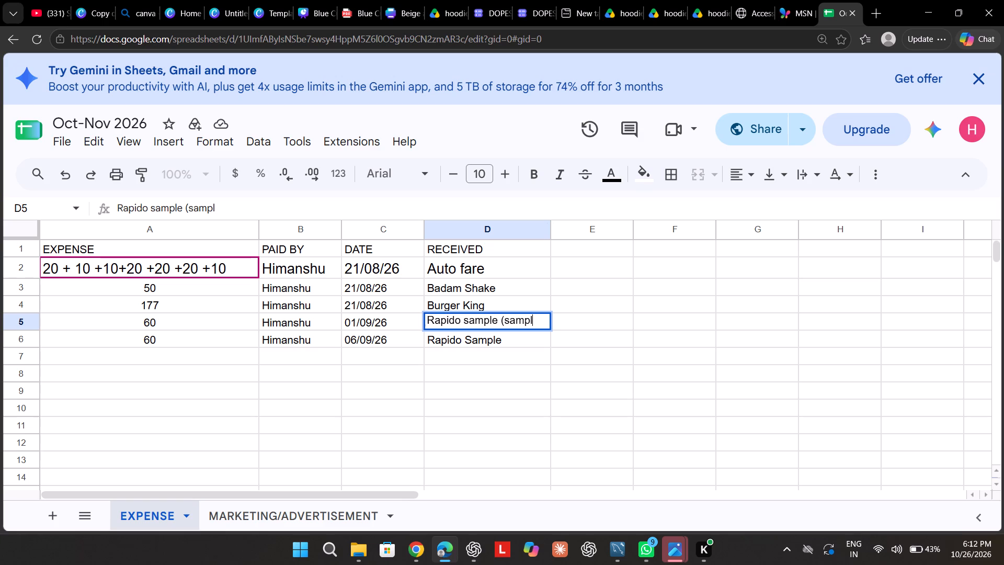
{"action": "type", "text": "e return"}
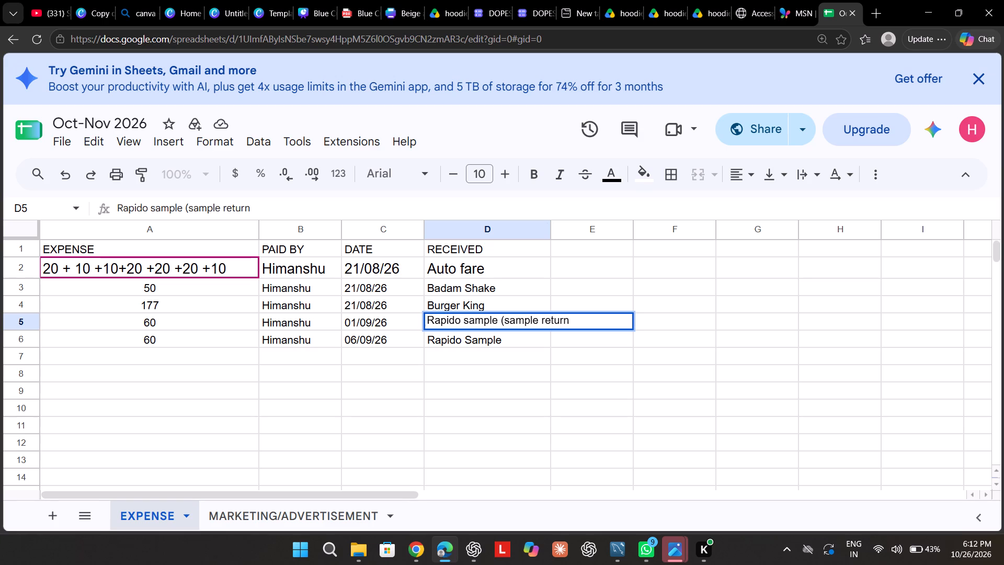
{"action": "key", "text": "shift+parenright"}
Widen the RECEIVED column further so the full sample return detail in row 5 fits inside it.
{"action": "left_click_drag", "start_coordinate": [549, 226], "coordinate": [636, 236]}
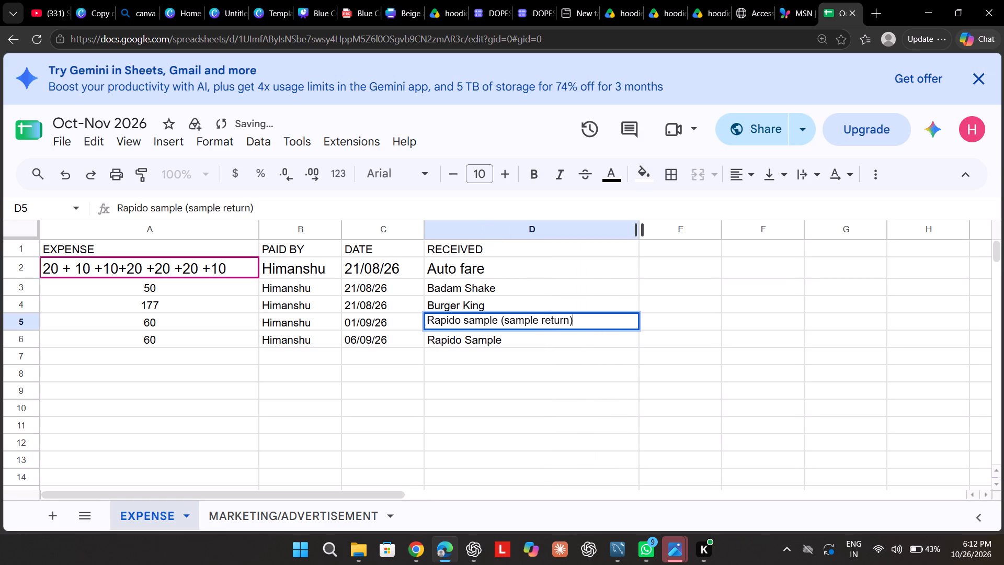
Open the Rapido Sample detail in row 6 of the RECEIVED column for editing.
{"action": "left_click", "coordinate": [546, 343]}
{"action": "left_click", "coordinate": [546, 343]}
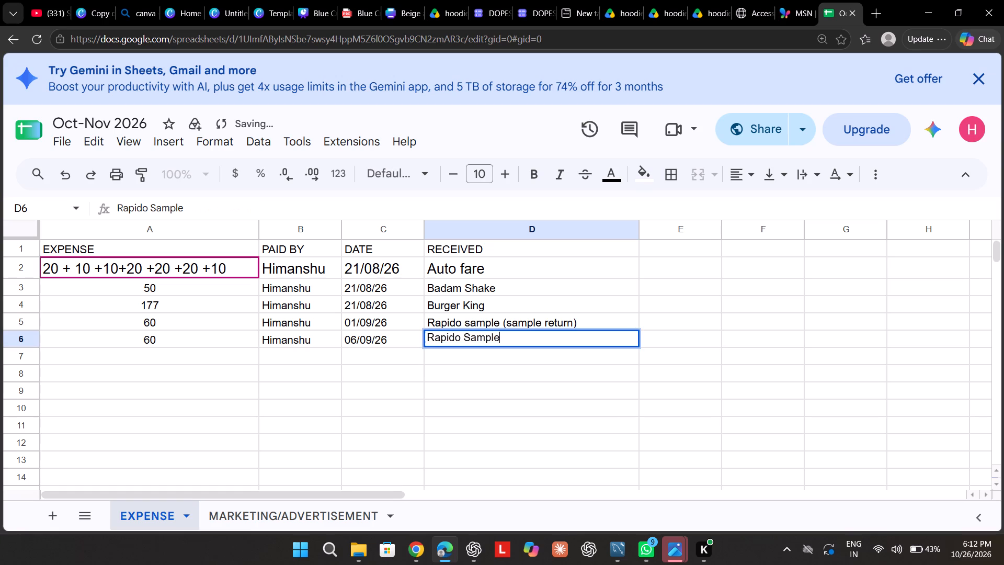
{"action": "left_click", "coordinate": [546, 343]}
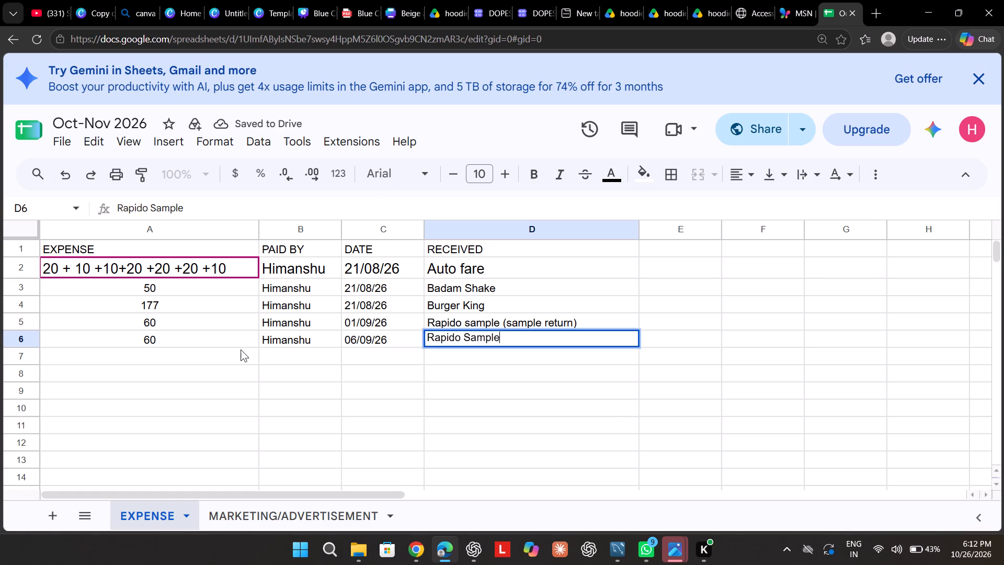
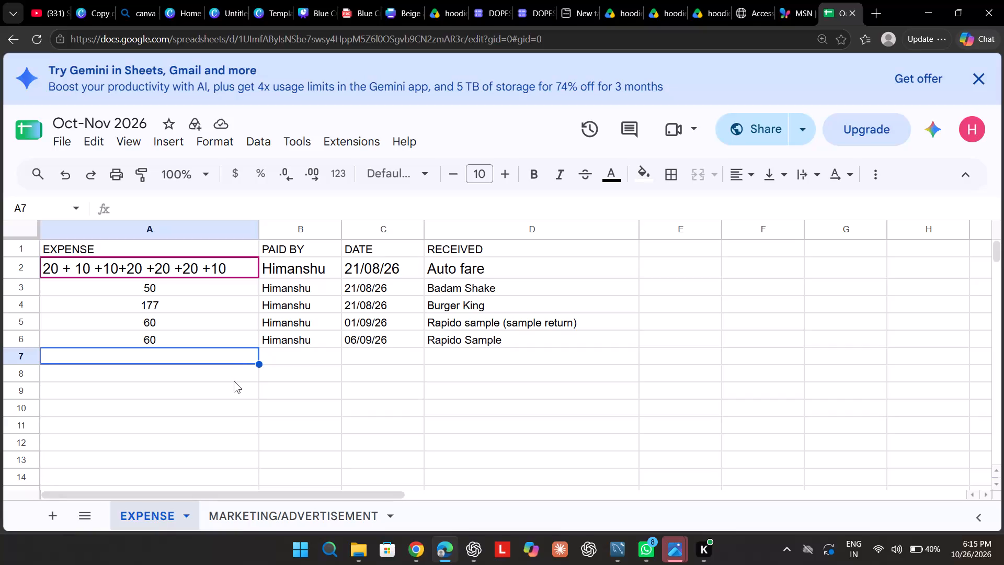
Enter 10+15+10+10 as the amount in row 7 of the EXPENSE column.
{"action": "key", "text": "1"}
{"action": "key", "text": "0"}
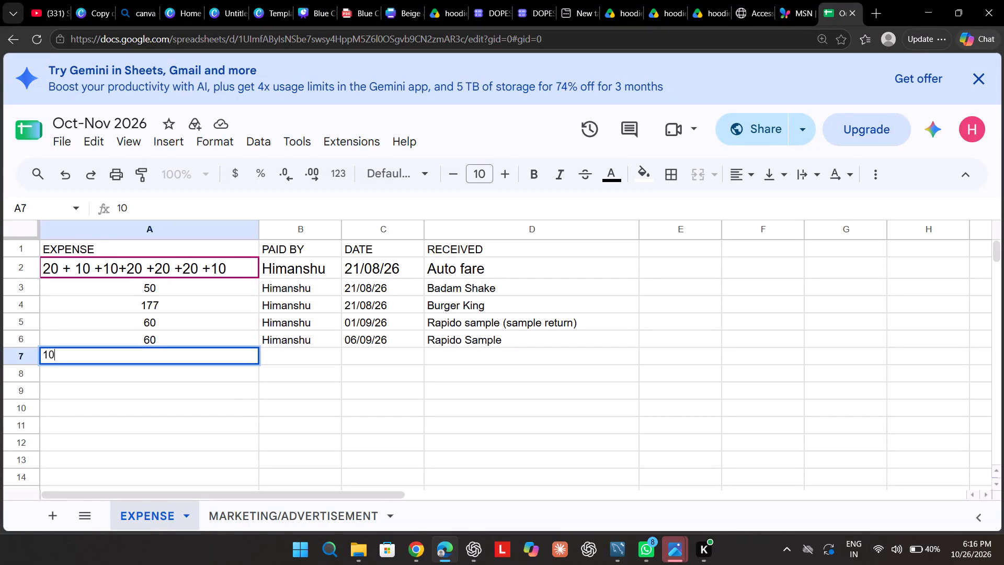
{"action": "key", "text": "shift+plus"}
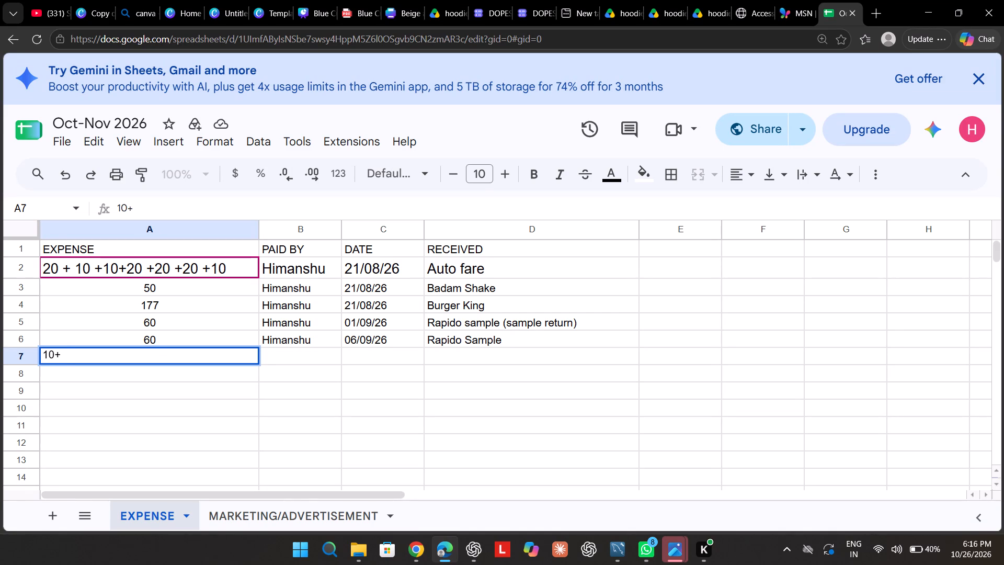
{"action": "key", "text": "1"}
{"action": "key", "text": "5"}
{"action": "key", "text": "shift+plus"}
{"action": "type", "text": "10+"}
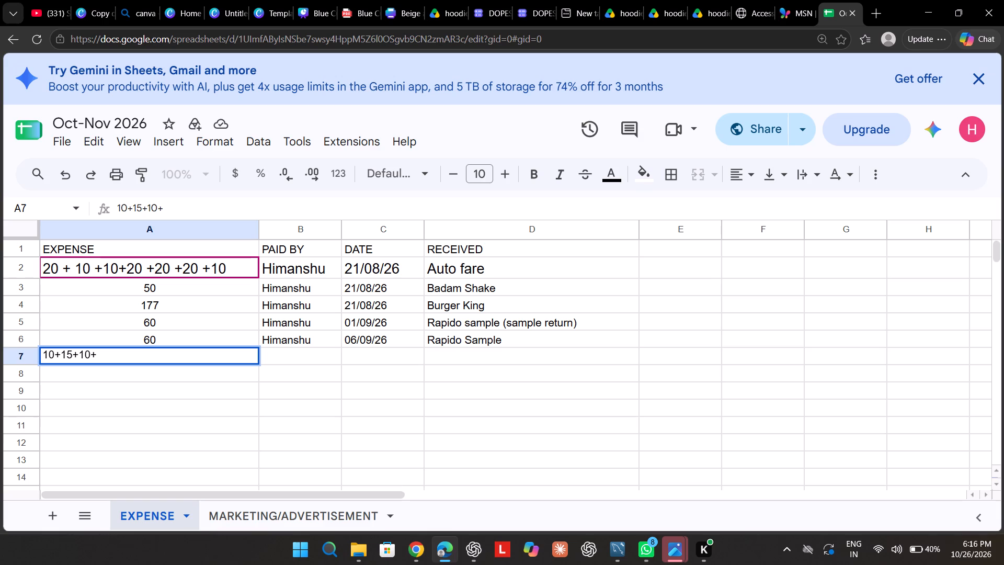
{"action": "key", "text": "shift+plus"}
{"action": "key", "text": "BackSpace"}
{"action": "type", "text": "10"}
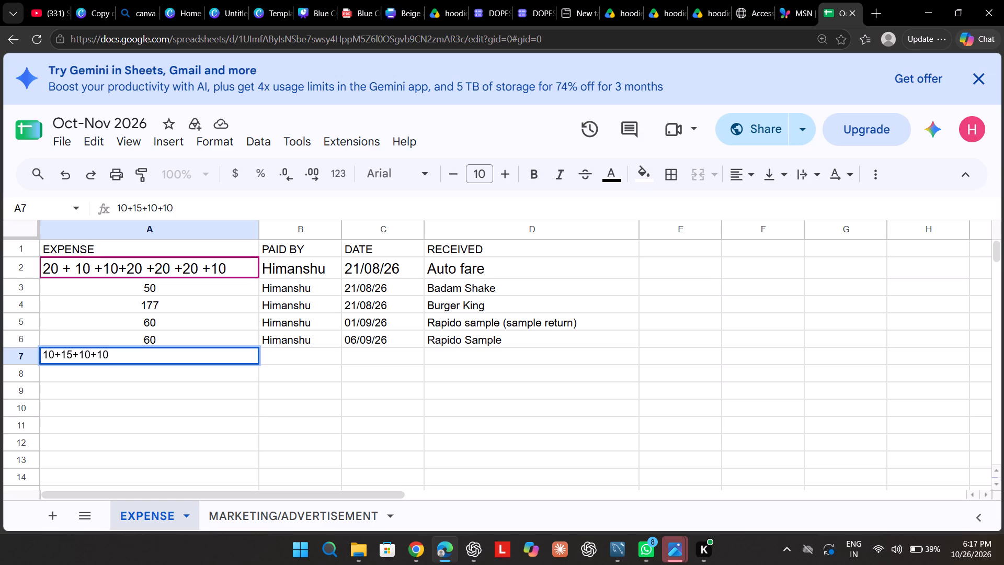
Remove the first 10 from the row 7 amount so the entry reads 15+10+10.
{"action": "left_click", "coordinate": [59, 353]}
{"action": "key", "text": "BackSpace"}
{"action": "key", "text": "BackSpace"}
{"action": "key", "text": "BackSpace"}
{"action": "key", "text": "BackSpace"}
{"action": "key", "text": "BackSpace"}
{"action": "key", "text": "BackSpace"}
{"action": "key", "text": "BackSpace"}
Complete the row 7 expense with Himanshu as payer, date 25/10/26 and the detail Auto fare.
{"action": "left_click", "coordinate": [310, 356]}
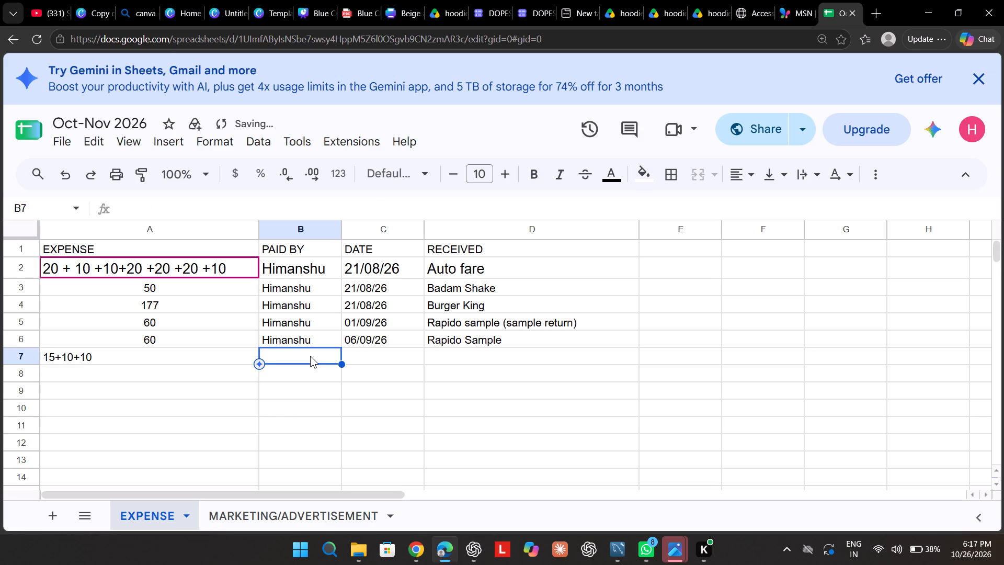
{"action": "type", "text": "imanshu"}
{"action": "left_click", "coordinate": [366, 357]}
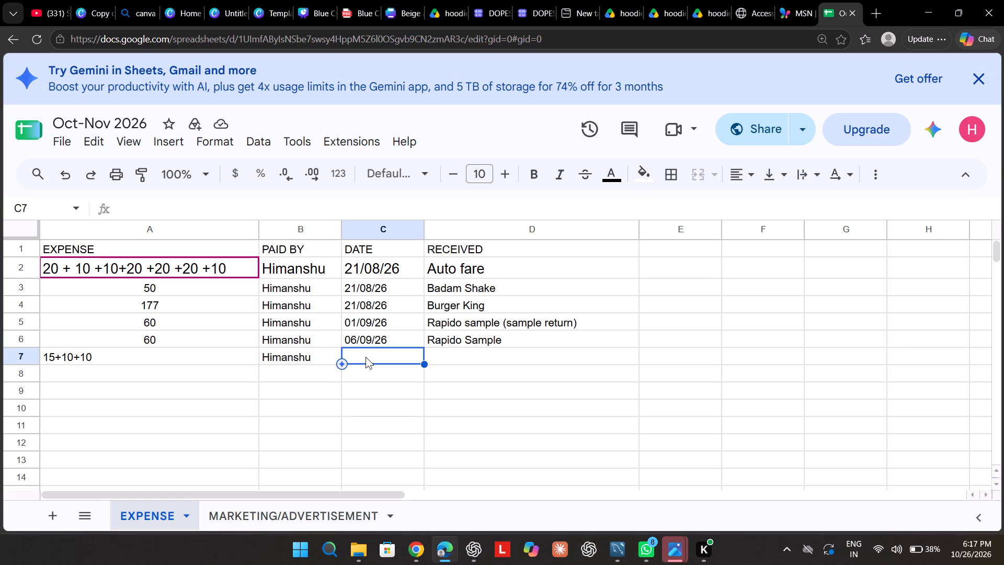
{"action": "key", "text": "2"}
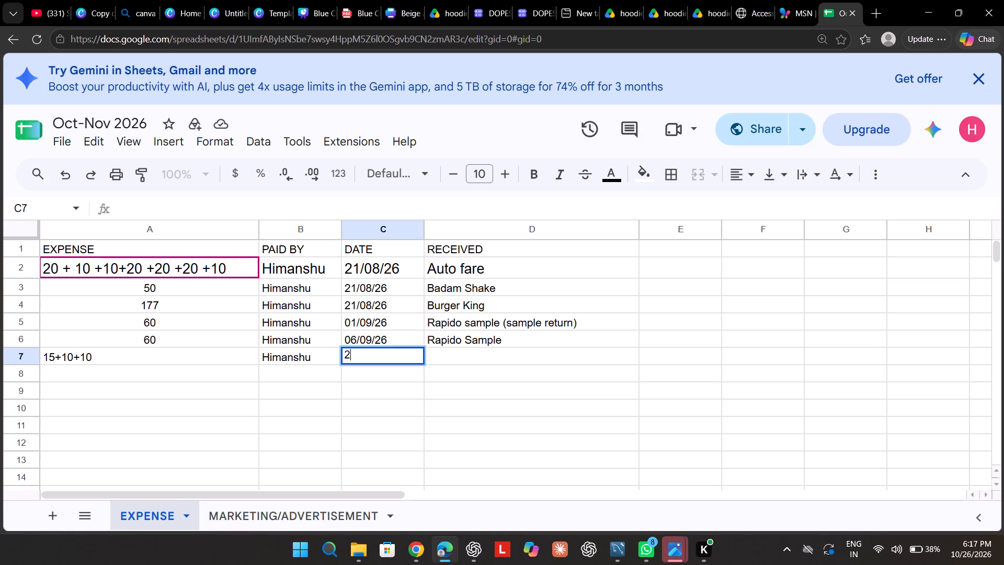
{"action": "key", "text": "5"}
{"action": "type", "text": "/10/26"}
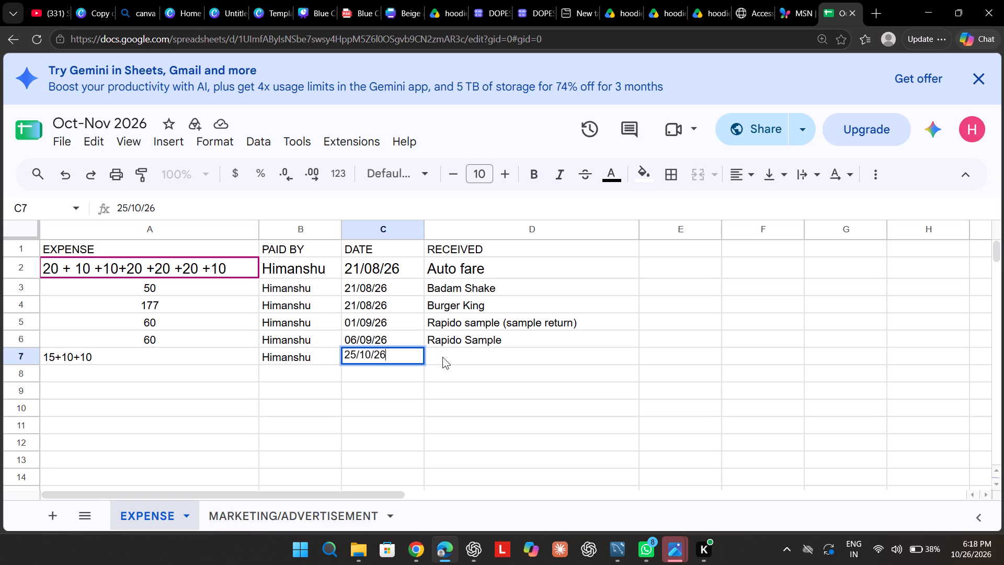
{"action": "left_click", "coordinate": [463, 356]}
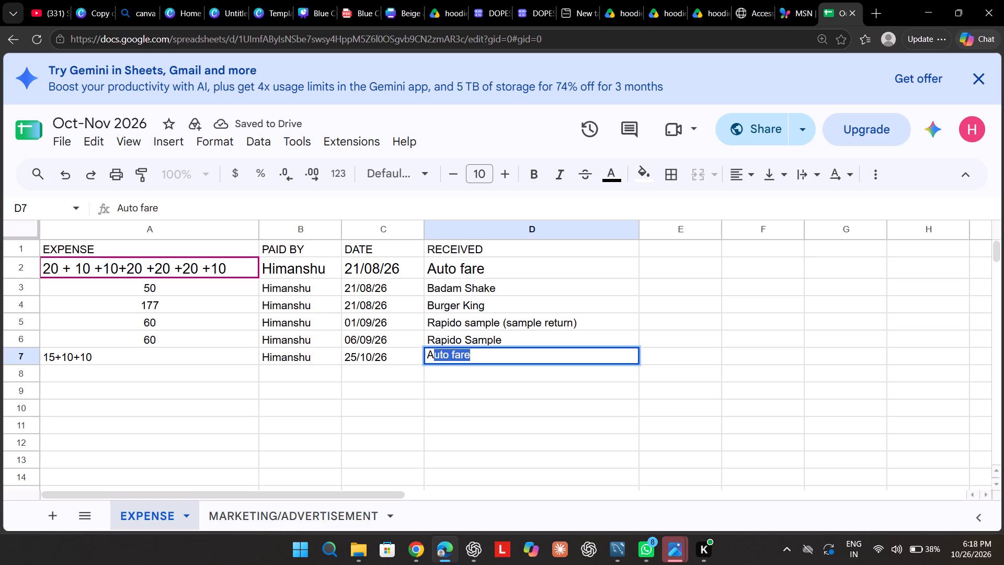
{"action": "type", "text": "uto"}
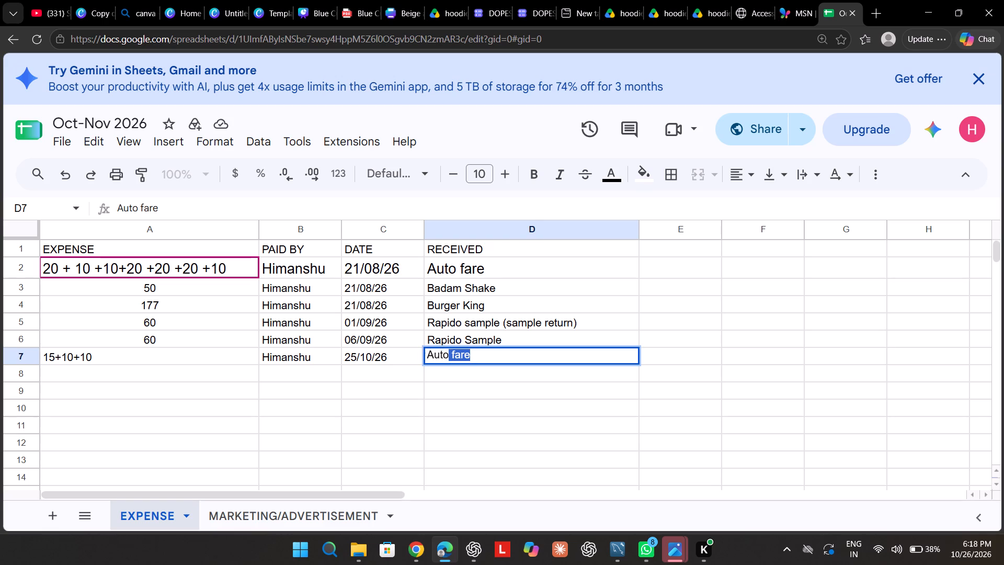
Record an 850 expense in row 8, paid by Himanshu on 25/10/26, with the detail Posters Print.
{"action": "left_click", "coordinate": [244, 367]}
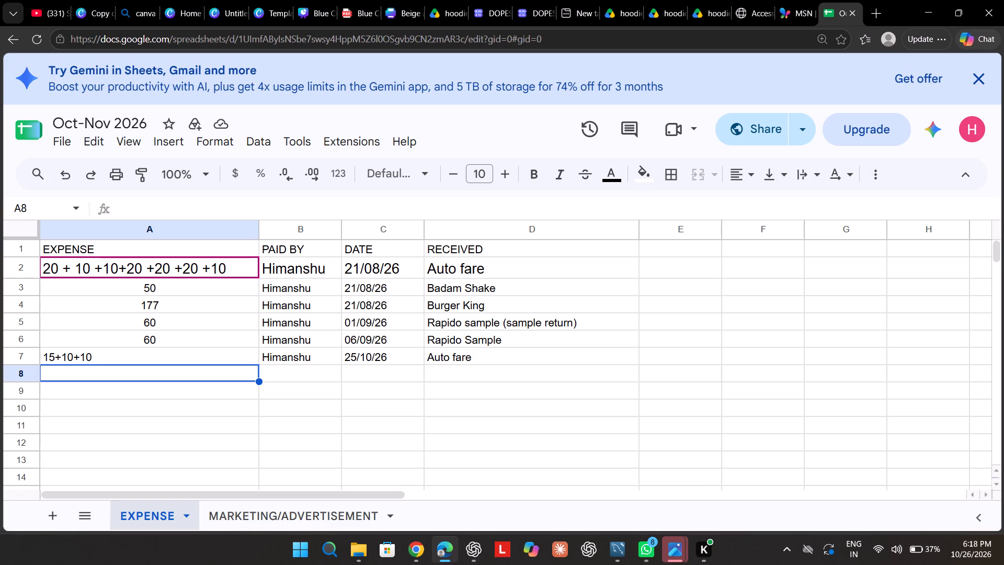
{"action": "type", "text": "850"}
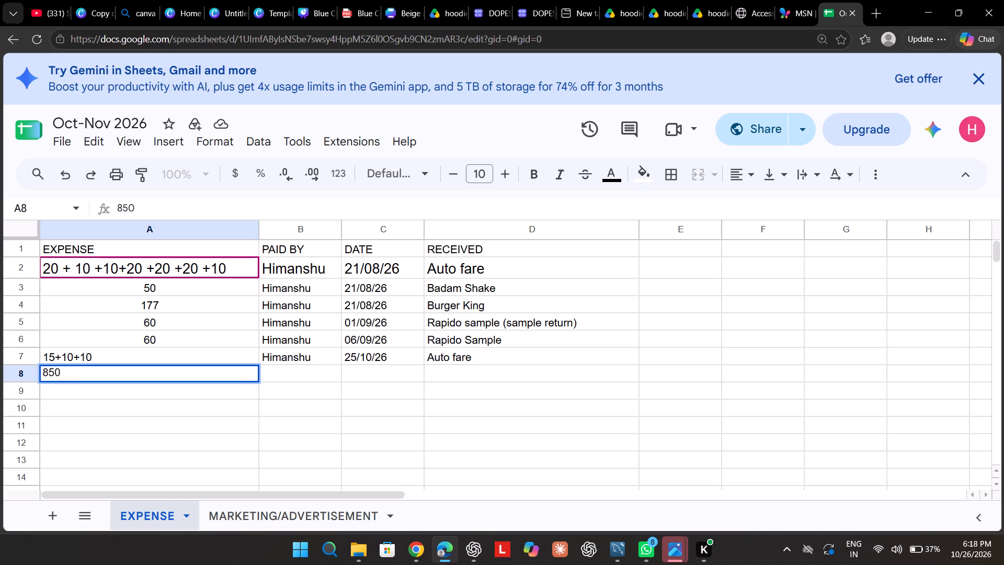
{"action": "left_click", "coordinate": [275, 368]}
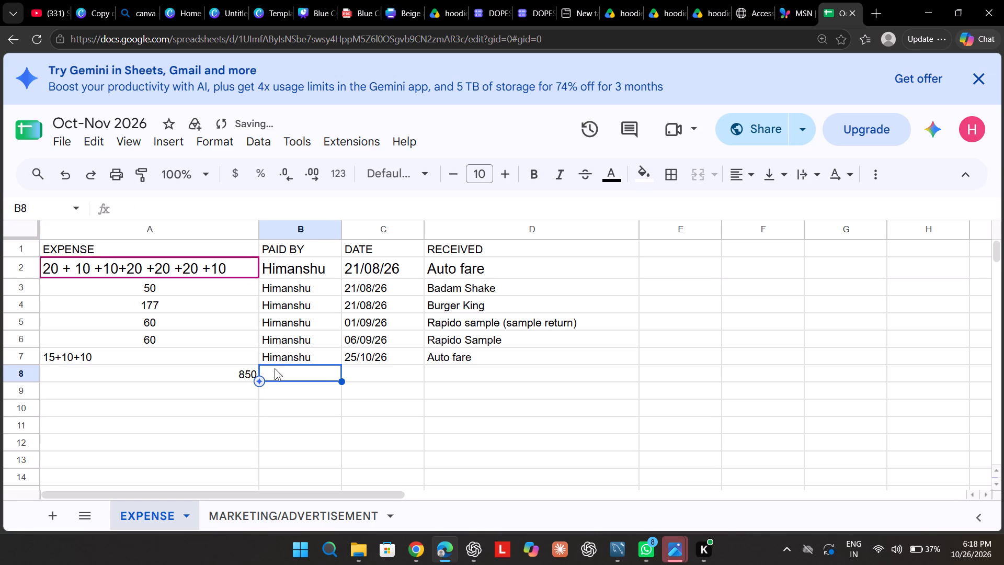
{"action": "key", "text": "Tab"}
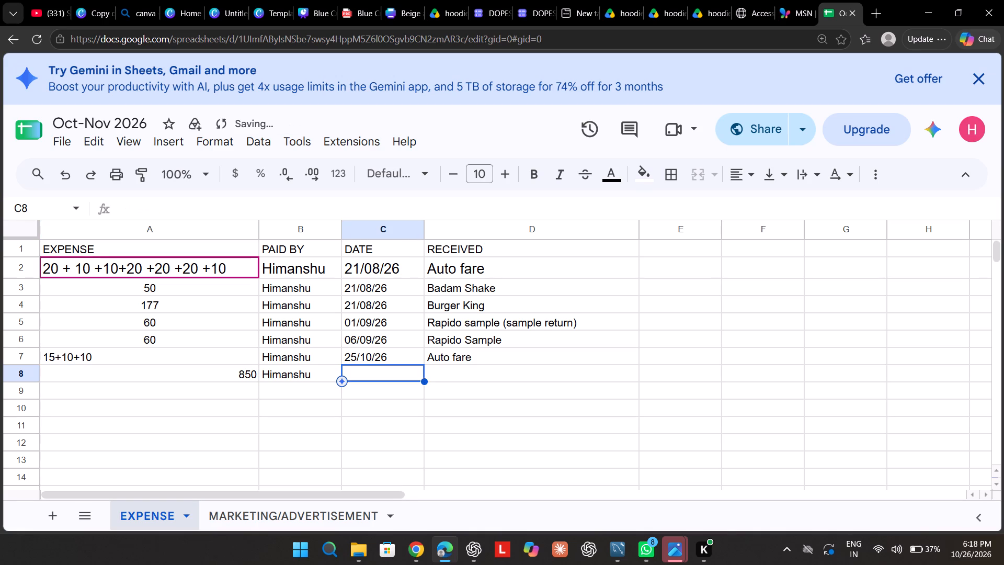
{"action": "type", "text": "25"}
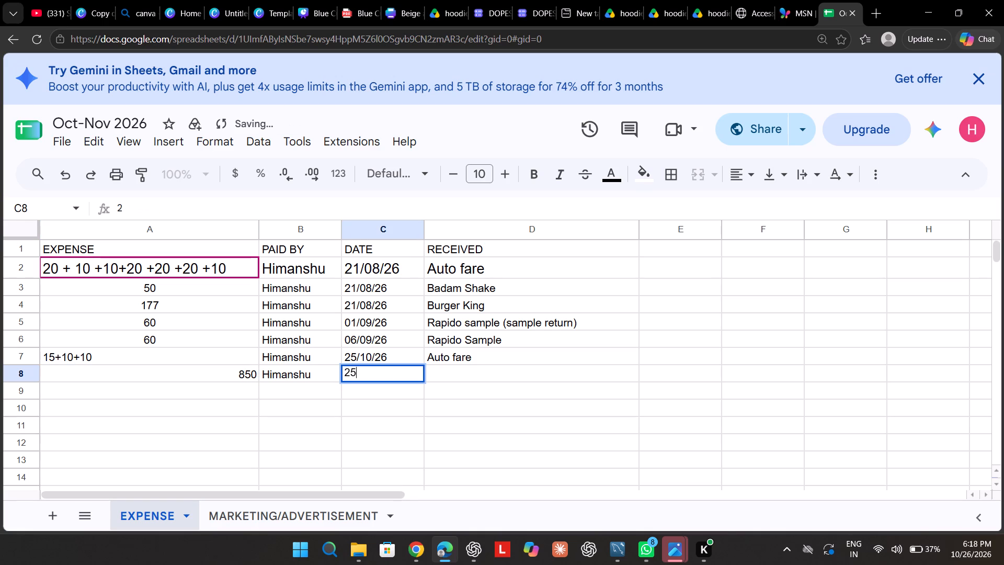
{"action": "type", "text": "/10/26"}
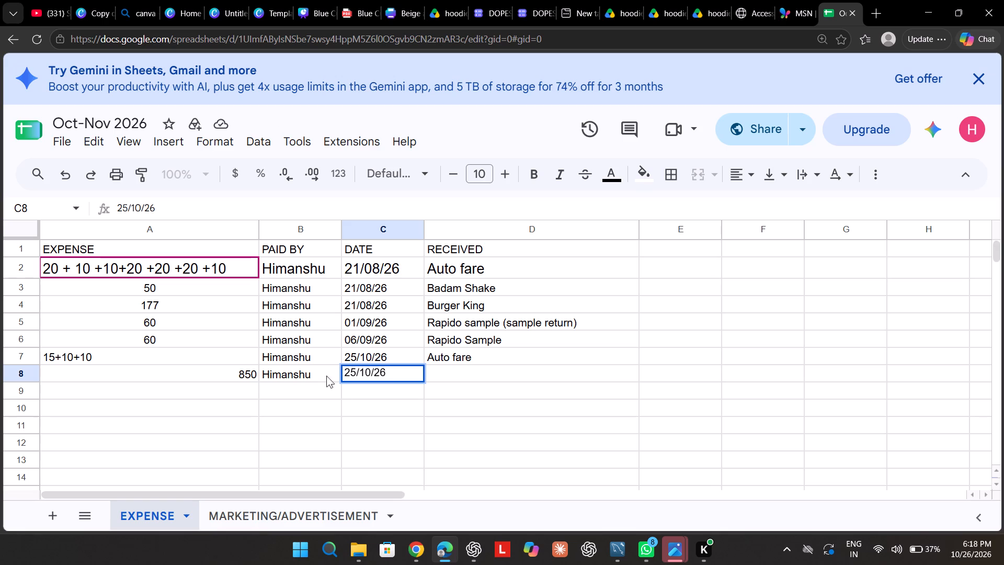
{"action": "left_click", "coordinate": [453, 376]}
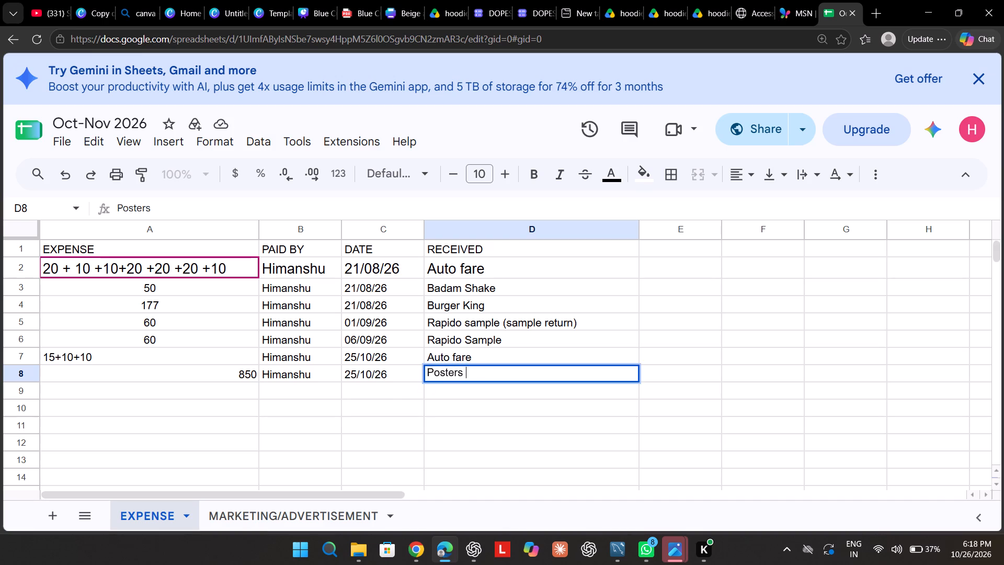
{"action": "type", "text": "rint"}
Centre the 850 and 15+10+10 amounts horizontally in rows 8 and 7 of the EXPENSE column.
{"action": "left_click", "coordinate": [232, 369]}
{"action": "left_click", "coordinate": [734, 170]}
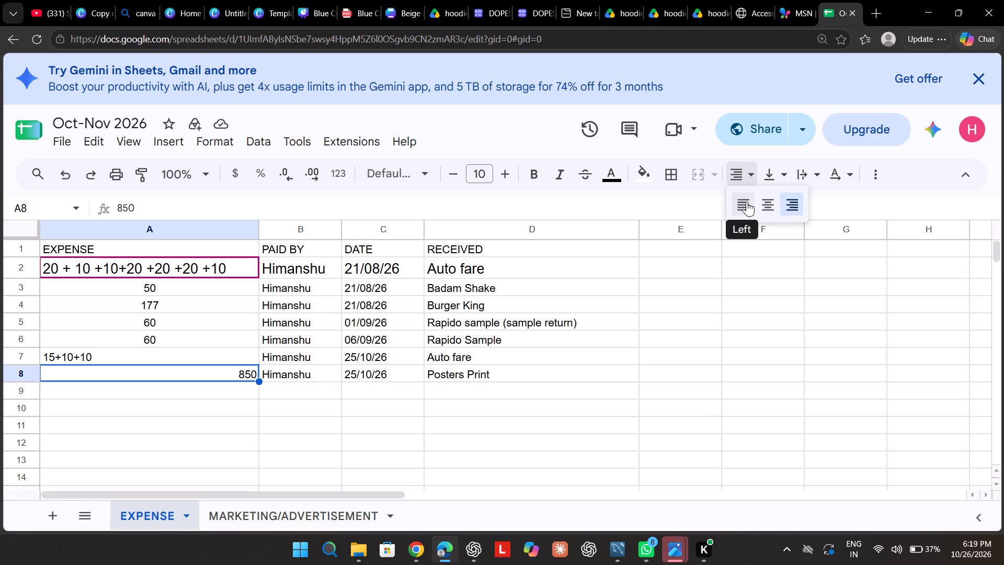
{"action": "left_click", "coordinate": [746, 201]}
{"action": "left_click", "coordinate": [746, 176]}
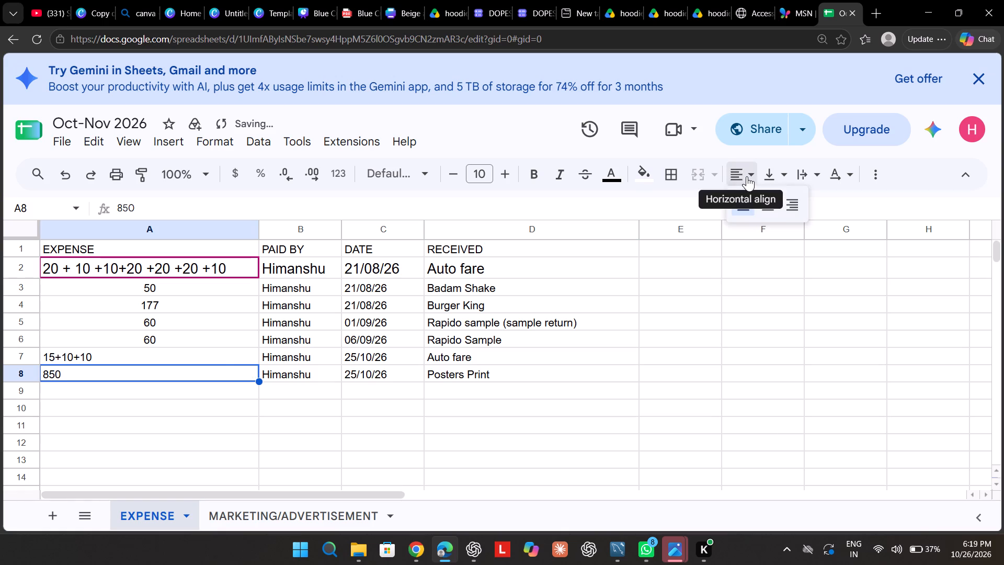
{"action": "left_click", "coordinate": [766, 204]}
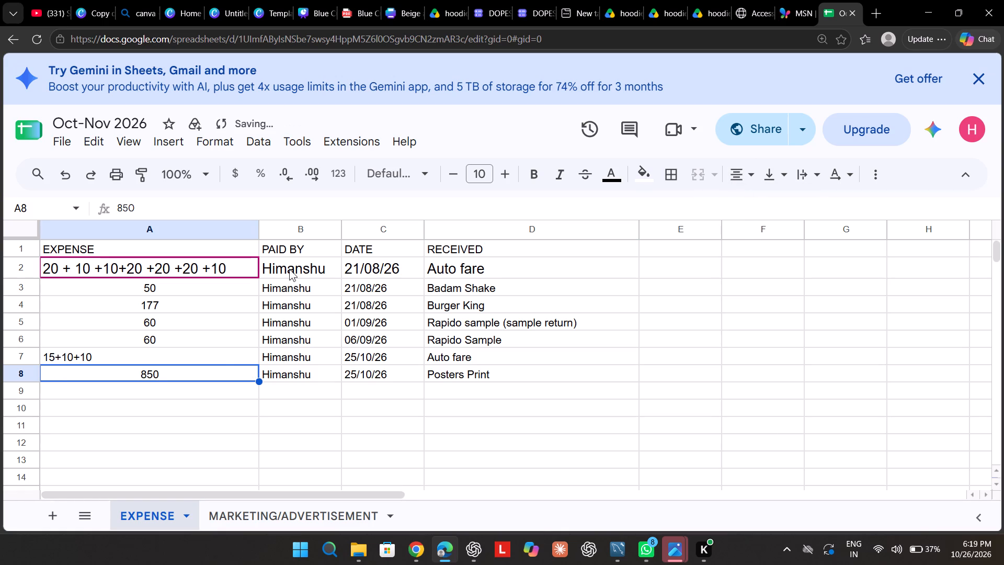
{"action": "left_click", "coordinate": [224, 354]}
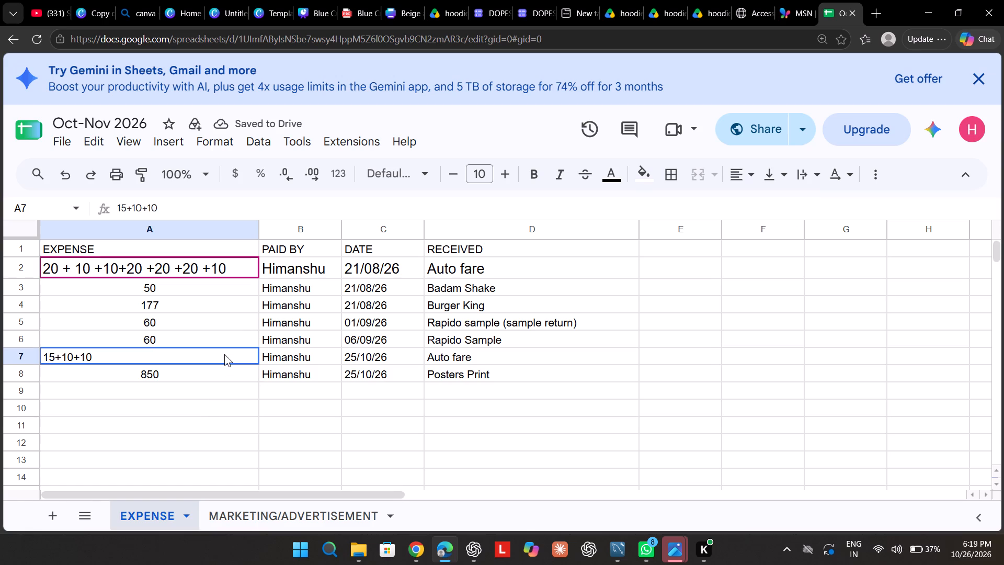
{"action": "left_click", "coordinate": [736, 184]}
{"action": "left_click", "coordinate": [759, 202]}
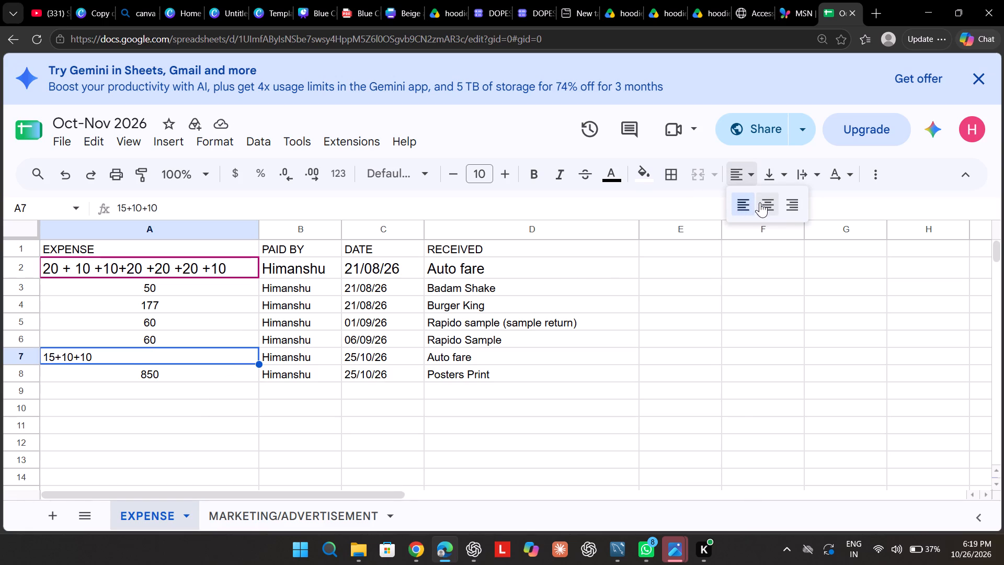
{"action": "left_click", "coordinate": [165, 386]}
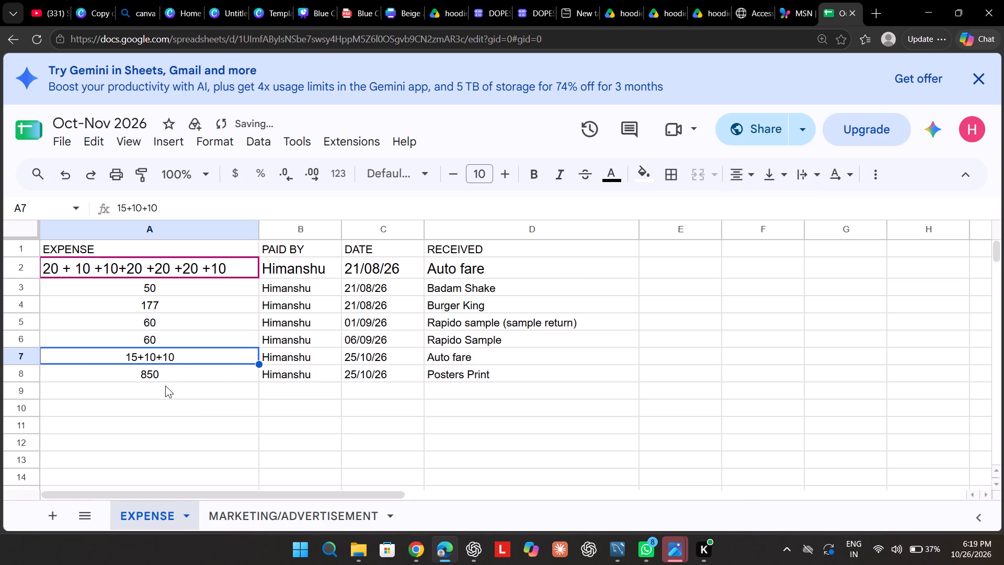
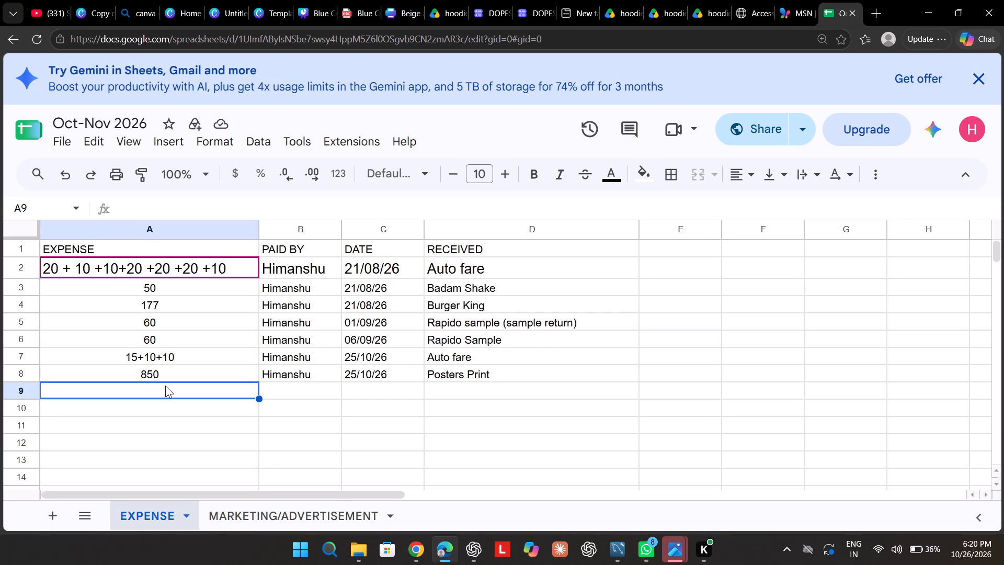
Enter an expense amount of 20 in row 9 of the EXPENSE column and centre it horizontally.
{"action": "key", "text": "2"}
{"action": "key", "text": "0"}
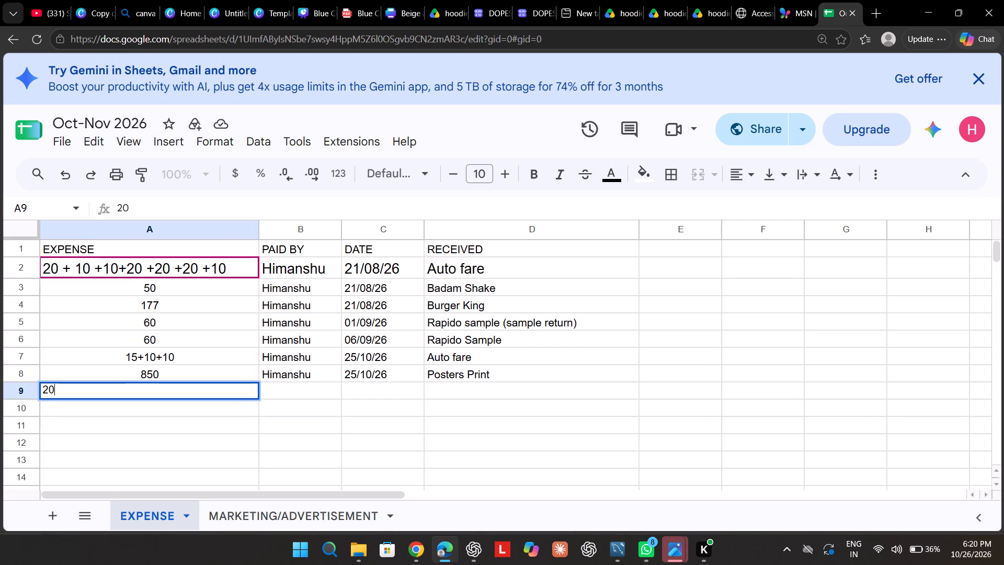
{"action": "left_click", "coordinate": [735, 183]}
{"action": "left_click", "coordinate": [776, 208]}
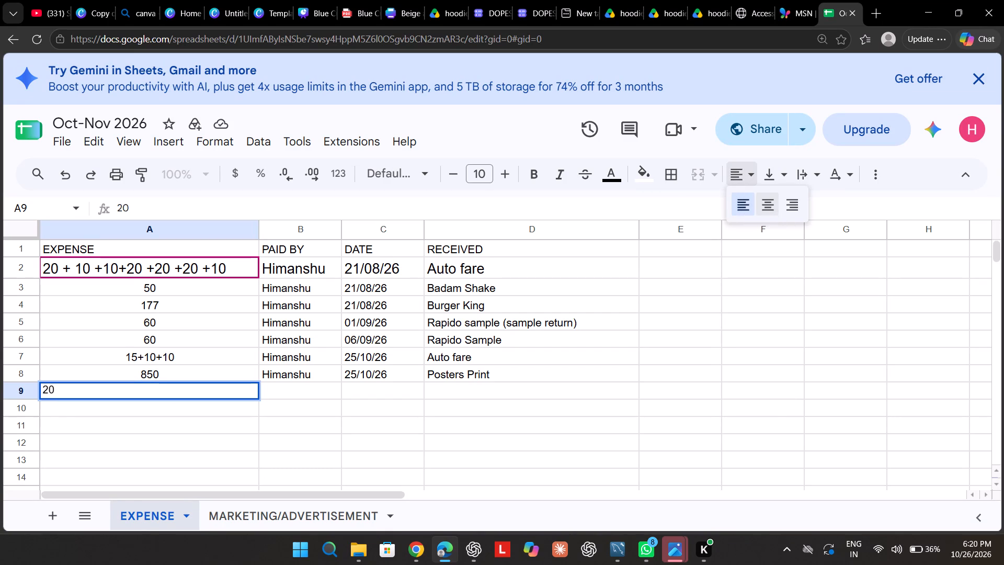
Complete the row 9 expense with Himanshu as payer, date 26/10/26 and the detail Tape.
{"action": "left_click", "coordinate": [289, 388]}
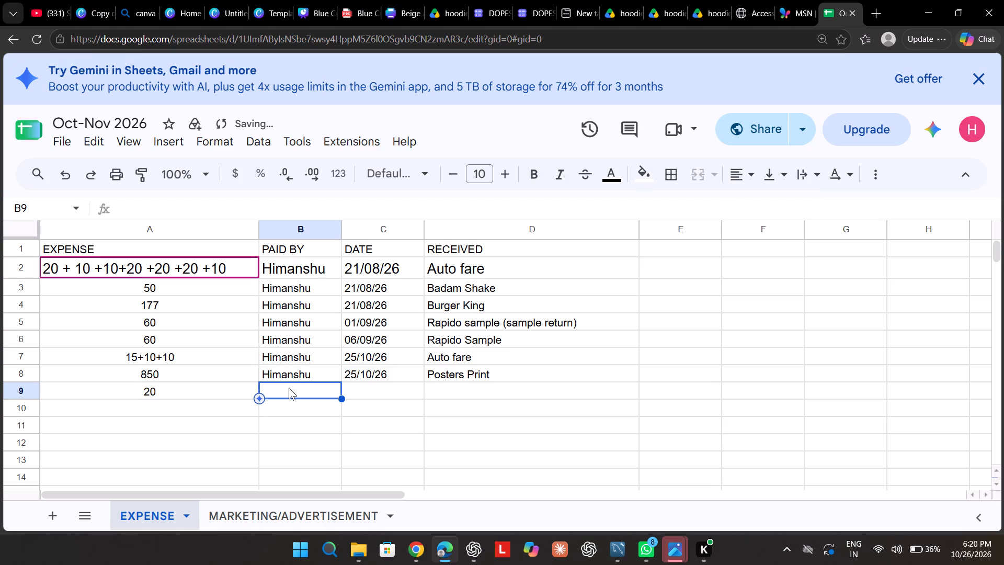
{"action": "key", "text": "h"}
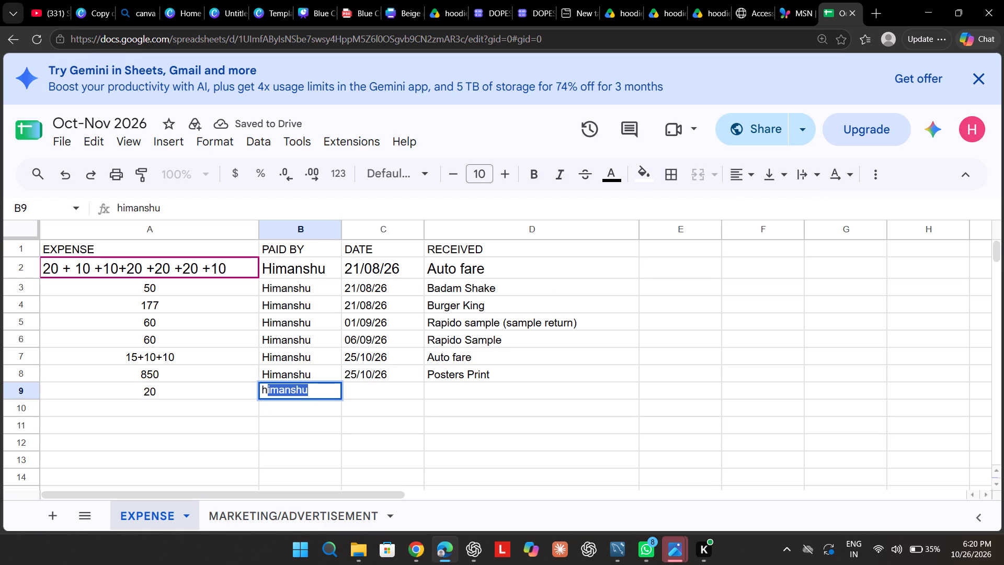
{"action": "key", "text": "BackSpace"}
{"action": "key", "text": "h"}
{"action": "key", "text": "BackSpace"}
{"action": "key", "text": "BackSpace"}
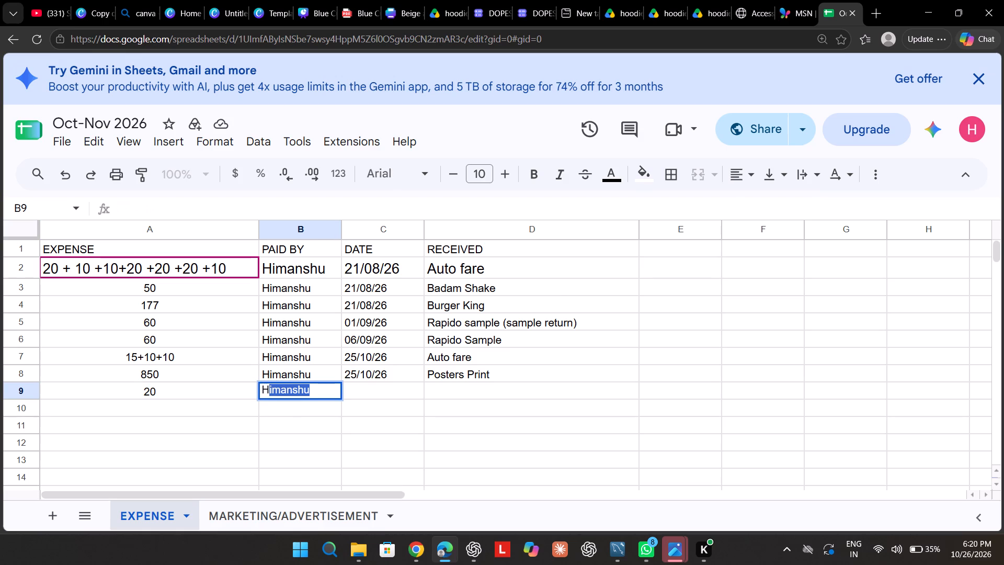
{"action": "key", "text": "Tab"}
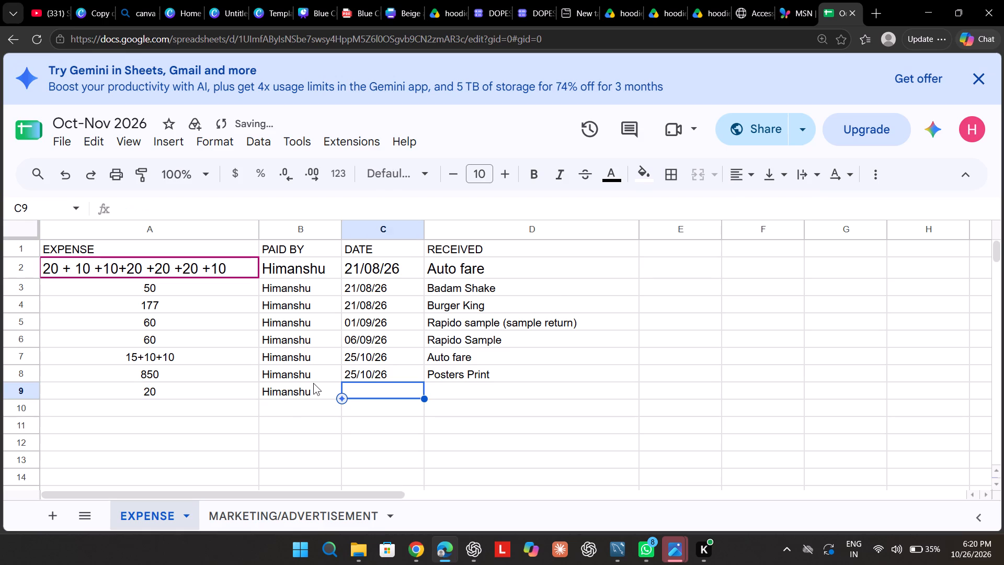
{"action": "key", "text": "2"}
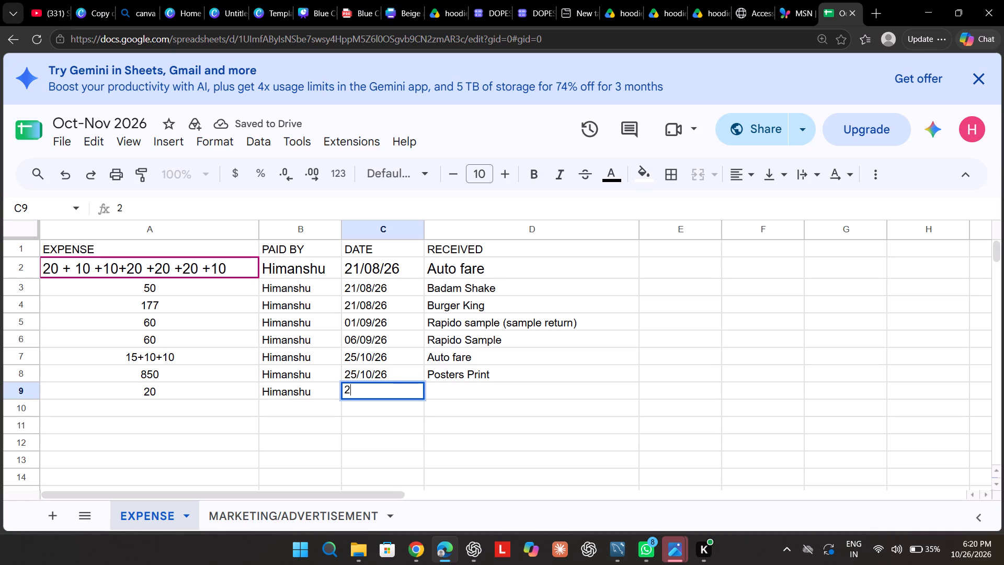
{"action": "key", "text": "6"}
{"action": "type", "text": "/10/26"}
{"action": "left_click", "coordinate": [467, 389]}
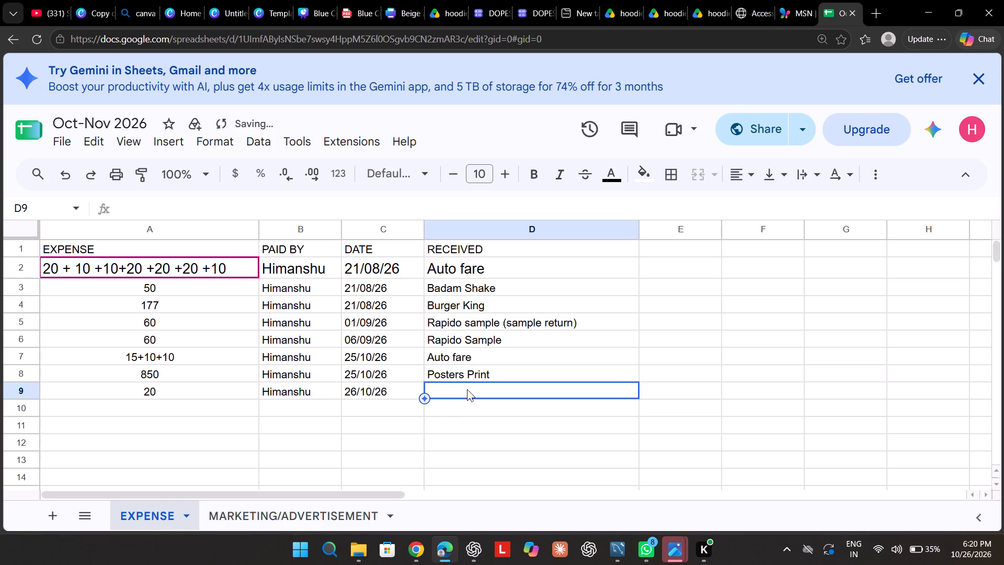
{"action": "type", "text": "ape"}
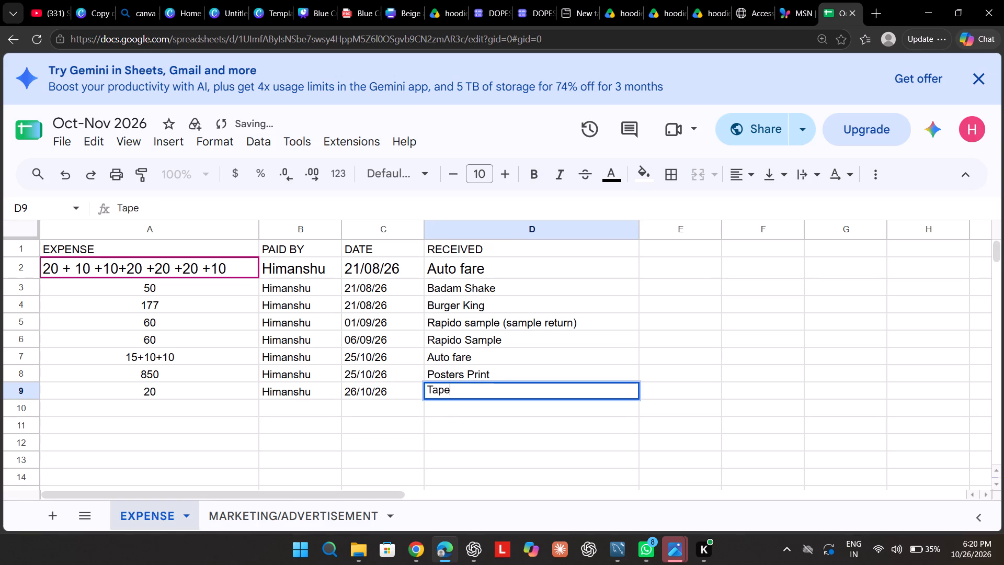
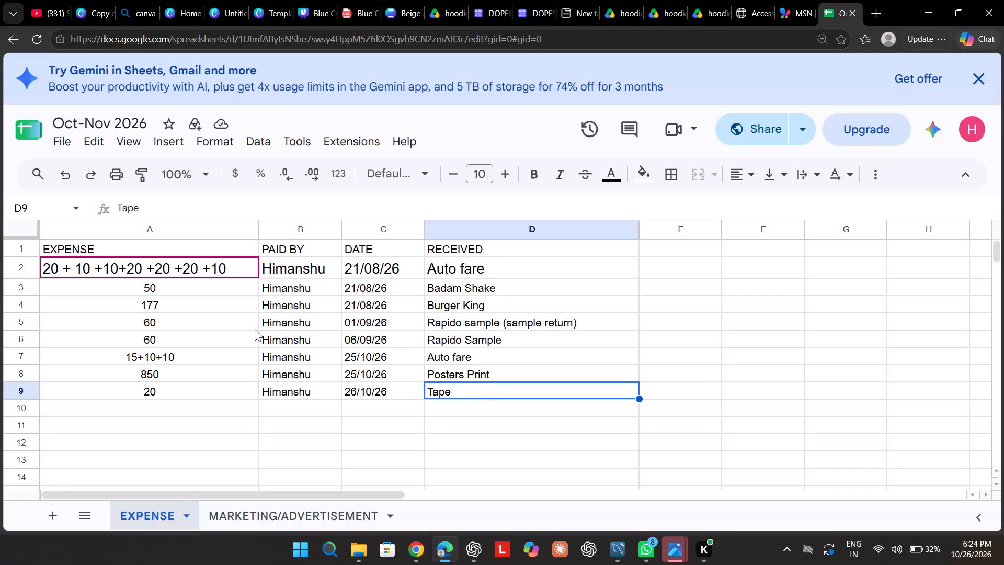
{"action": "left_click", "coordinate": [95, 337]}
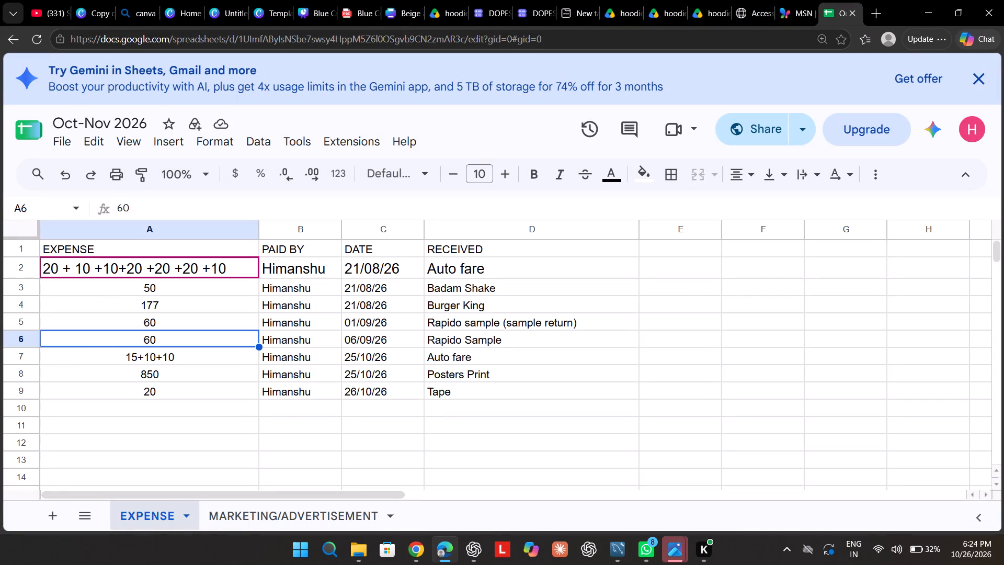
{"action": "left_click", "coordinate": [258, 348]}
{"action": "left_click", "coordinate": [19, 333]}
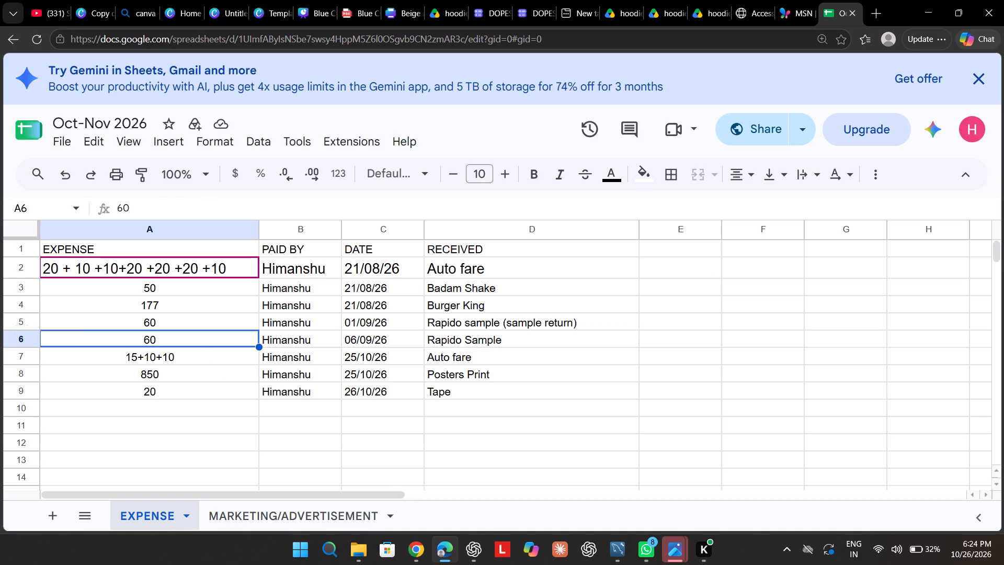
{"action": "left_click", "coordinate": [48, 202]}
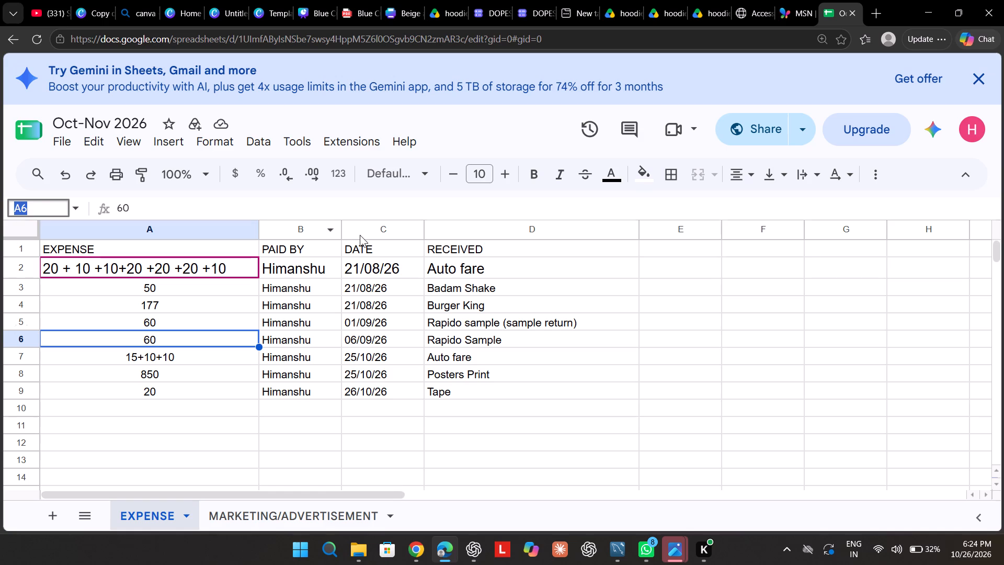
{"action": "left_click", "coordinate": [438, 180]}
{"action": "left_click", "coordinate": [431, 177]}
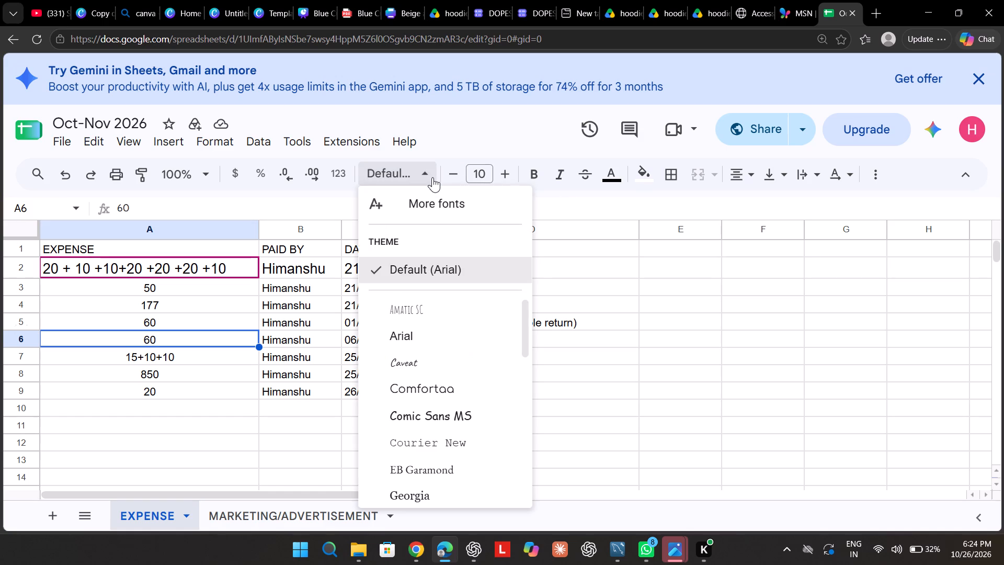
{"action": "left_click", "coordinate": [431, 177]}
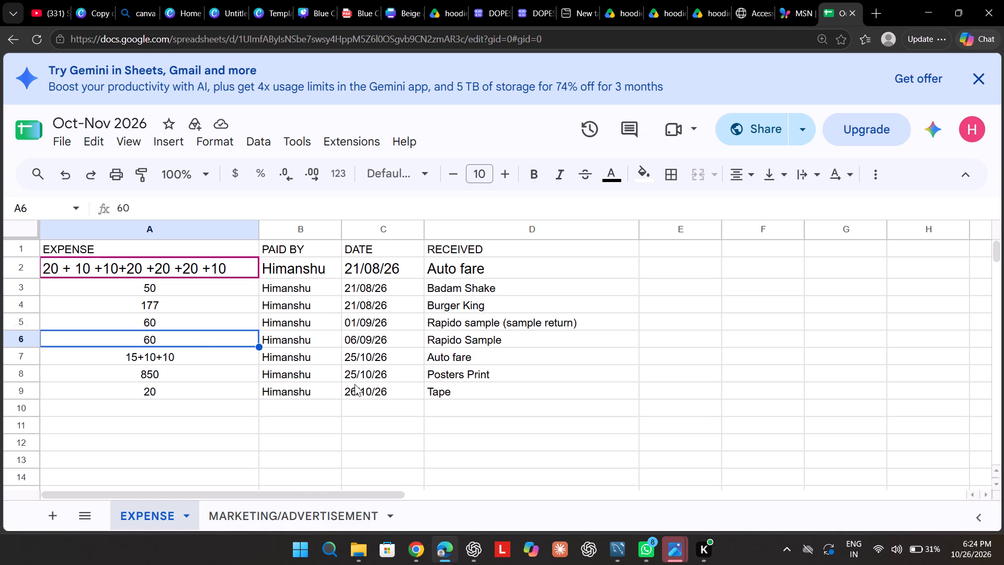
Fill in row 10 with the date 23/10/26, Himanshu as payer and the detail Alchemist Tshirs delivery.
{"action": "left_click", "coordinate": [382, 409]}
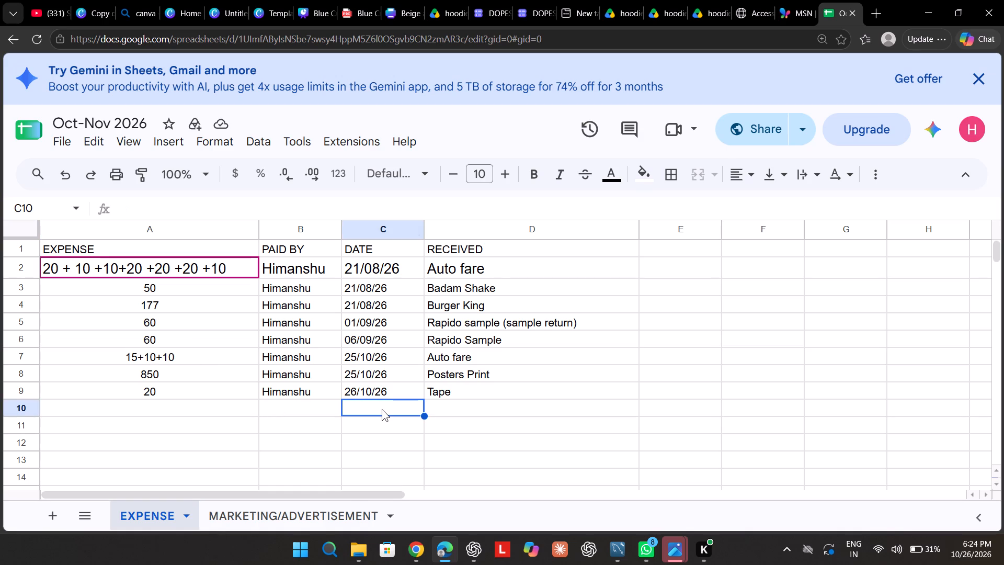
{"action": "type", "text": "23"}
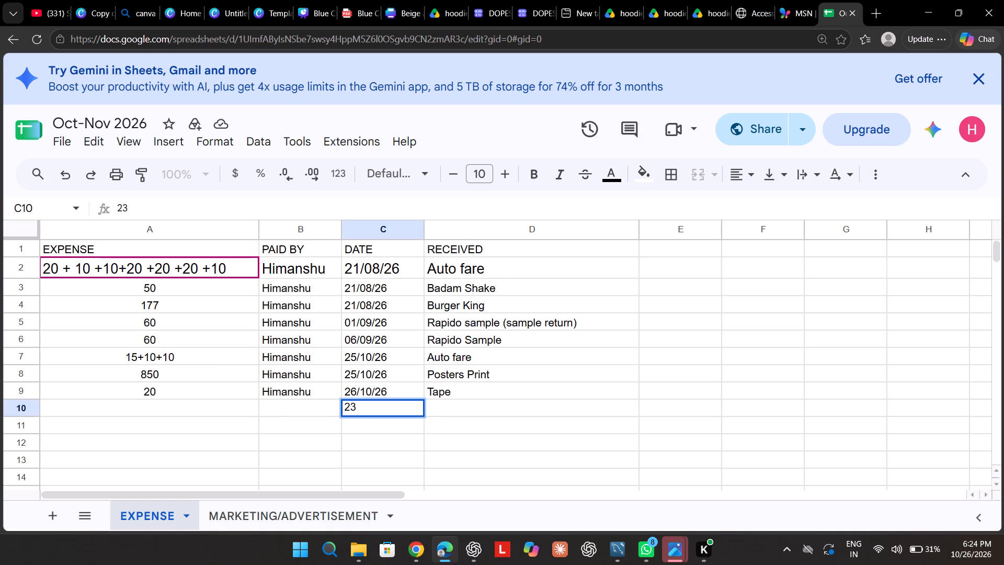
{"action": "key", "text": "slash"}
{"action": "type", "text": "10"}
{"action": "type", "text": "/26"}
{"action": "left_click", "coordinate": [330, 409]}
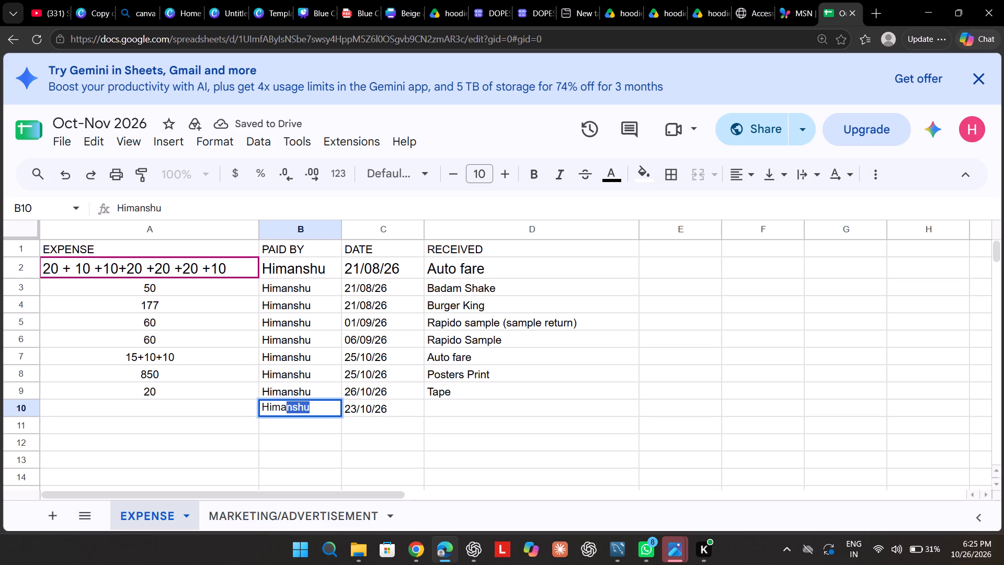
{"action": "key", "text": "Tab"}
{"action": "left_click", "coordinate": [458, 406]}
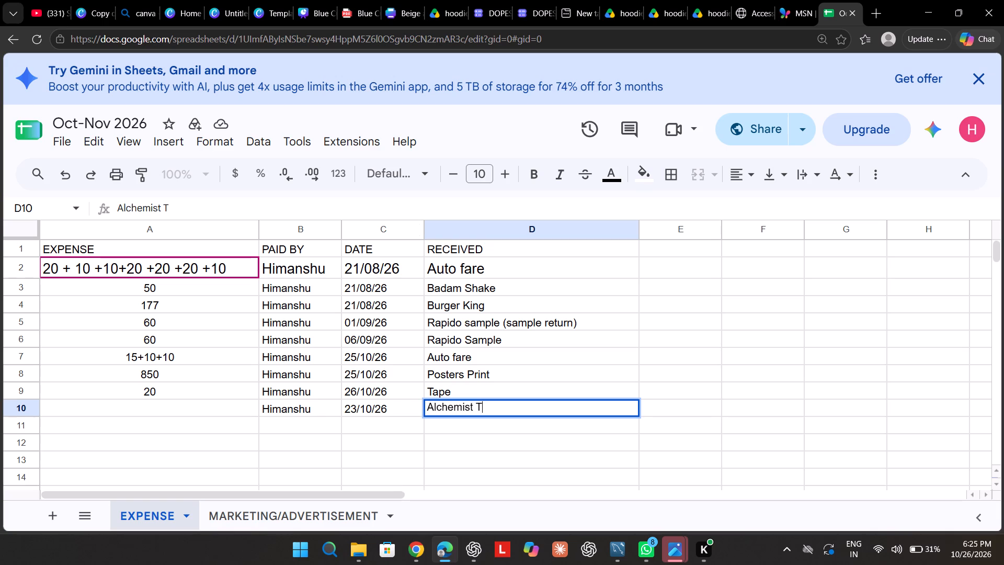
{"action": "type", "text": "shi"}
{"action": "type", "text": "rs delivery"}
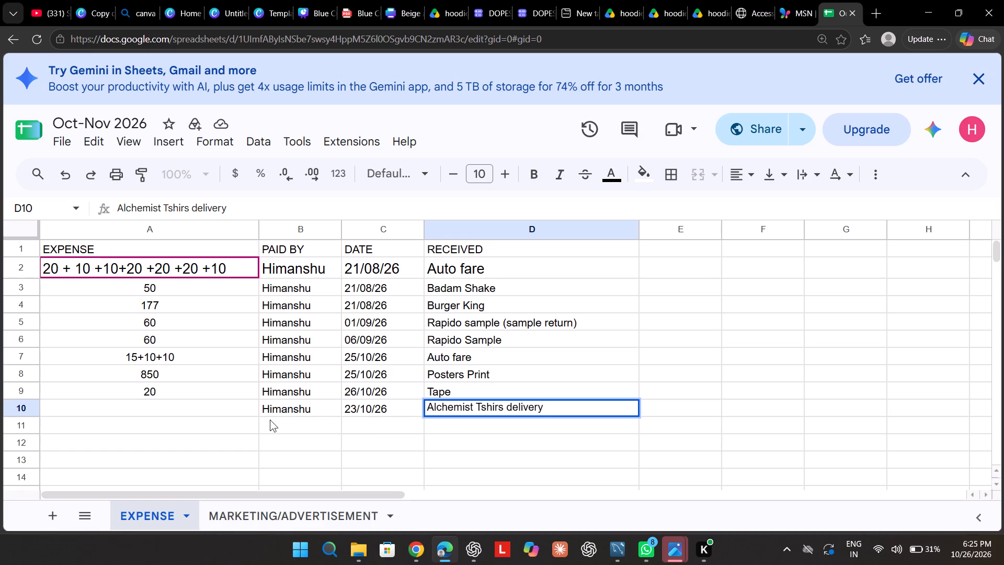
Enter an expense amount of 200 in row 10 of the EXPENSE column and centre it horizontally.
{"action": "left_click", "coordinate": [195, 408]}
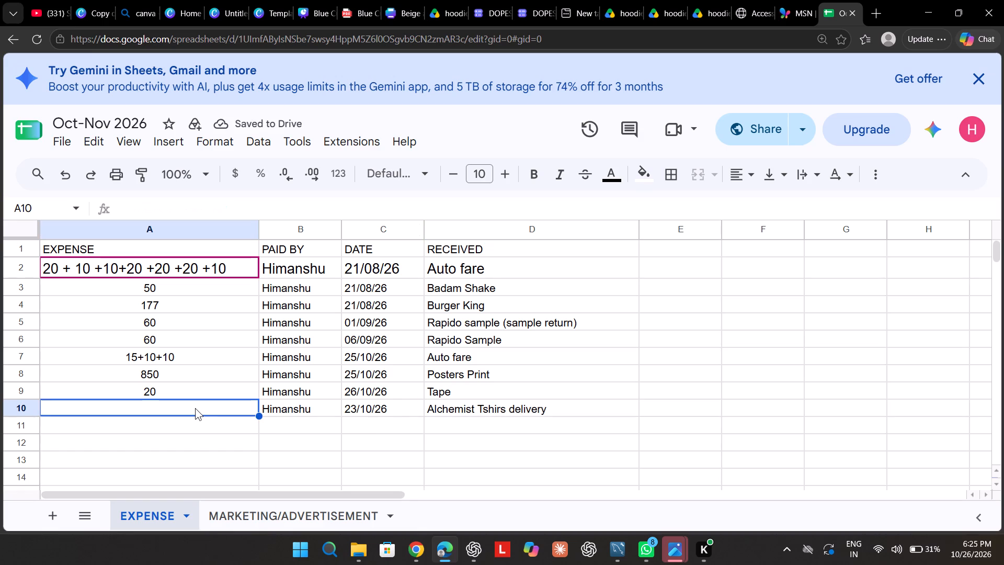
{"action": "key", "text": "2"}
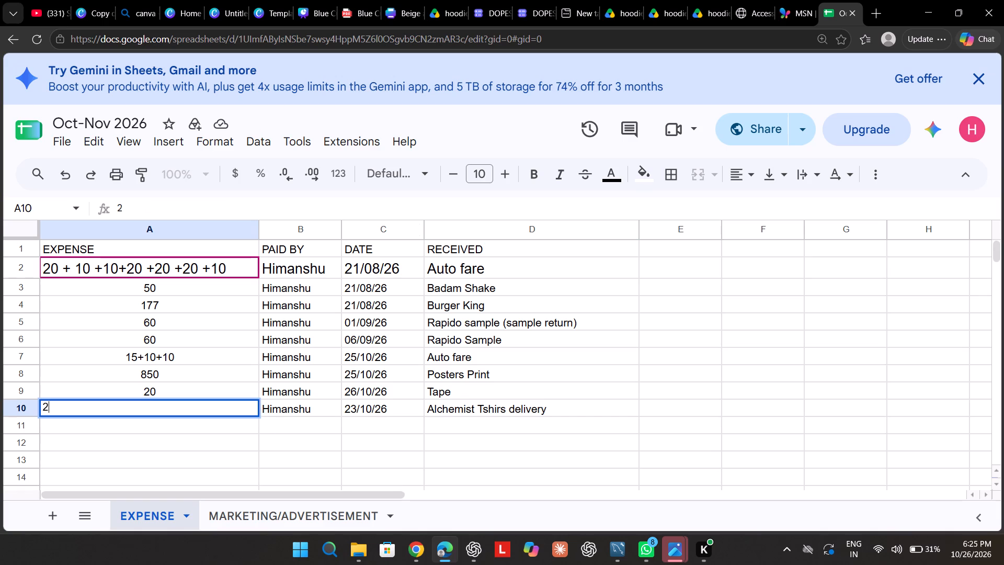
{"action": "type", "text": "00"}
{"action": "left_click", "coordinate": [742, 176]}
{"action": "left_click", "coordinate": [778, 201]}
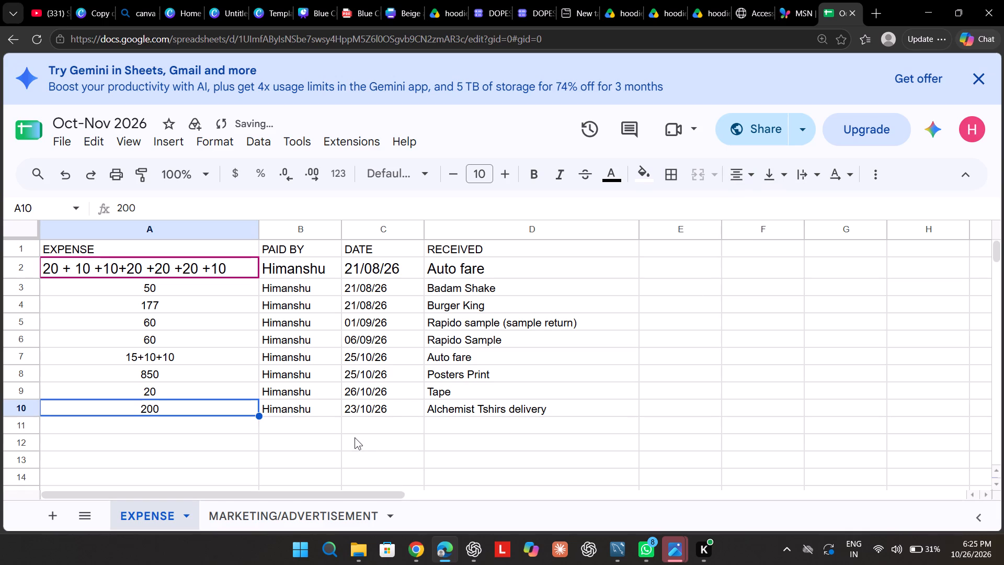
Correct the row 10 detail in the RECEIVED column to read Alchemist Tshirt delivery.
{"action": "left_click", "coordinate": [500, 406]}
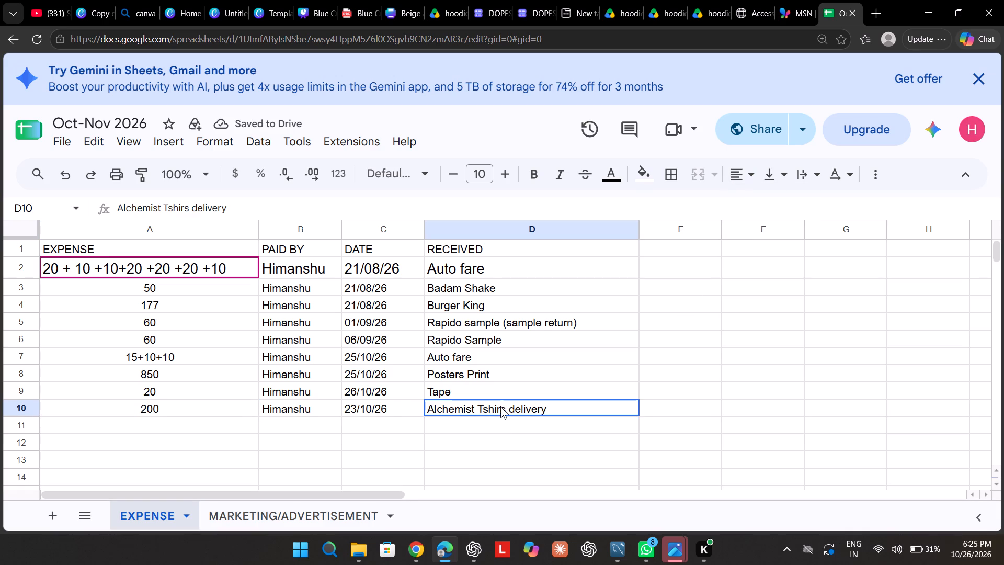
{"action": "left_click", "coordinate": [502, 409]}
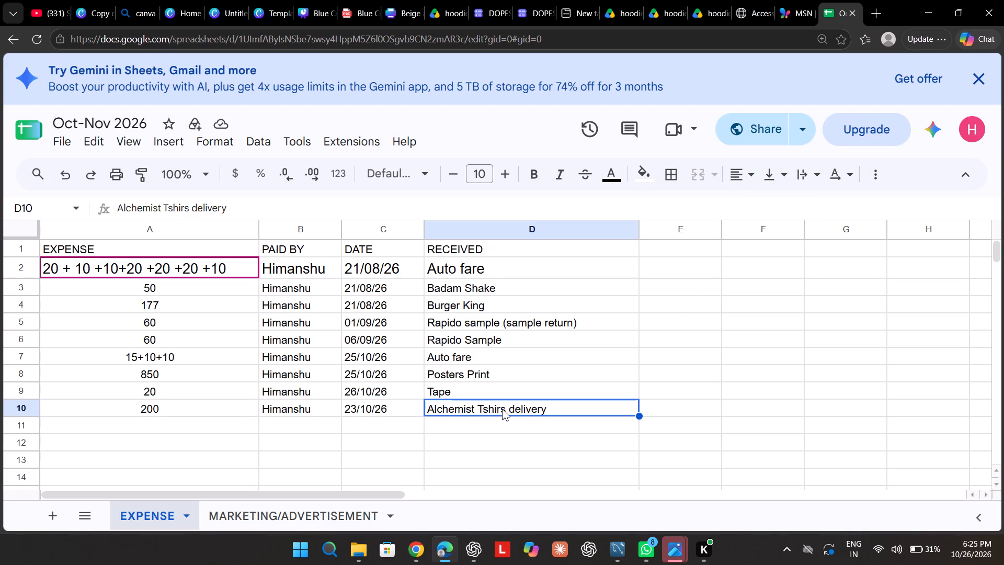
{"action": "left_click", "coordinate": [502, 409]}
{"action": "left_click", "coordinate": [502, 409]}
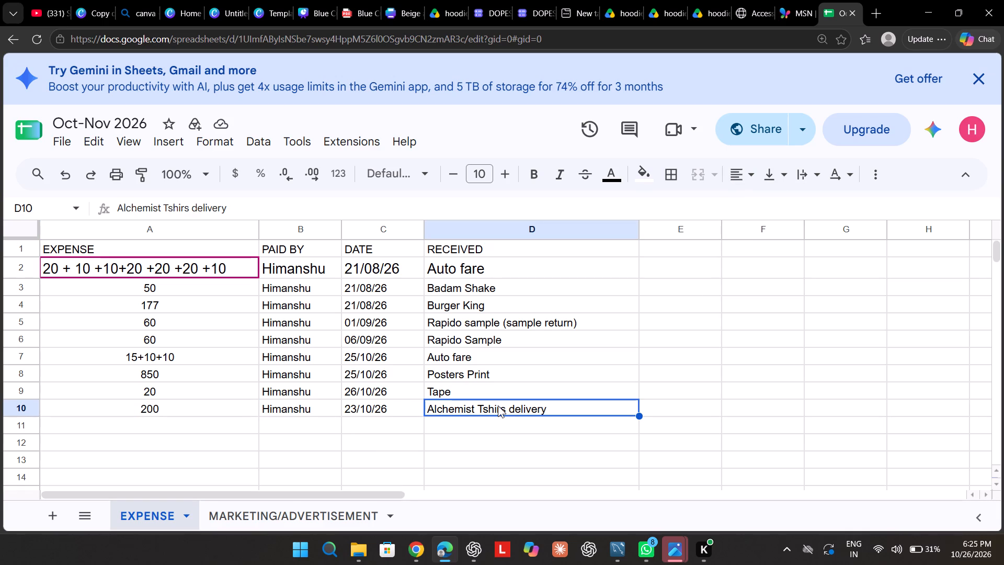
{"action": "left_click", "coordinate": [498, 405]}
{"action": "double_click", "coordinate": [498, 405]}
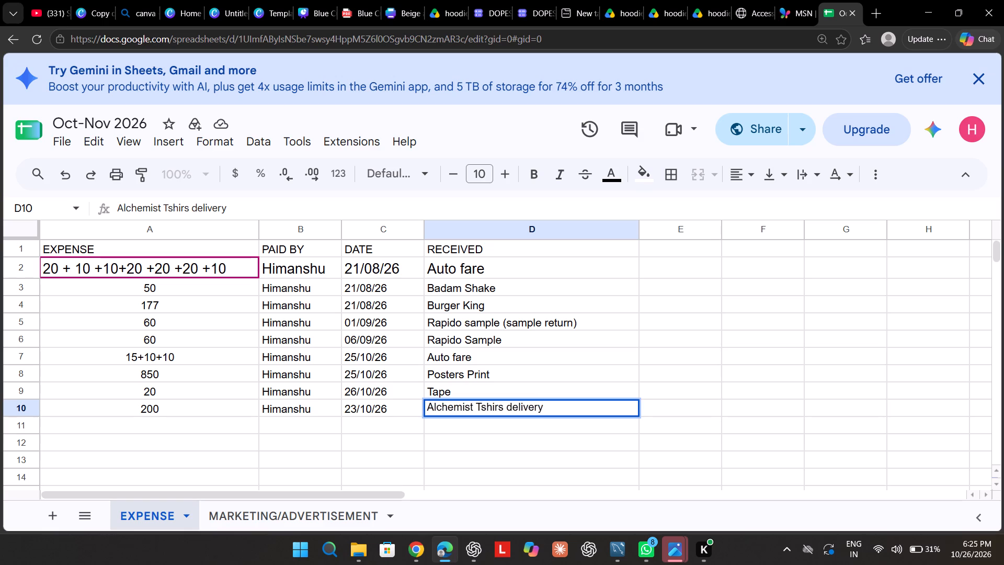
{"action": "left_click", "coordinate": [499, 405]}
{"action": "key", "text": "Right"}
{"action": "key", "text": "BackSpace"}
{"action": "key", "text": "t"}
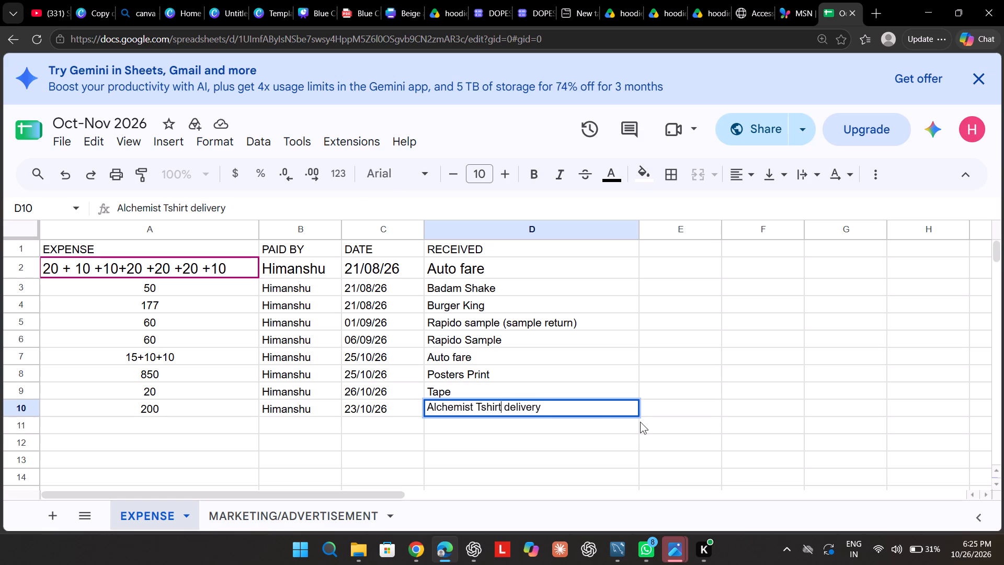
{"action": "left_click", "coordinate": [640, 422]}
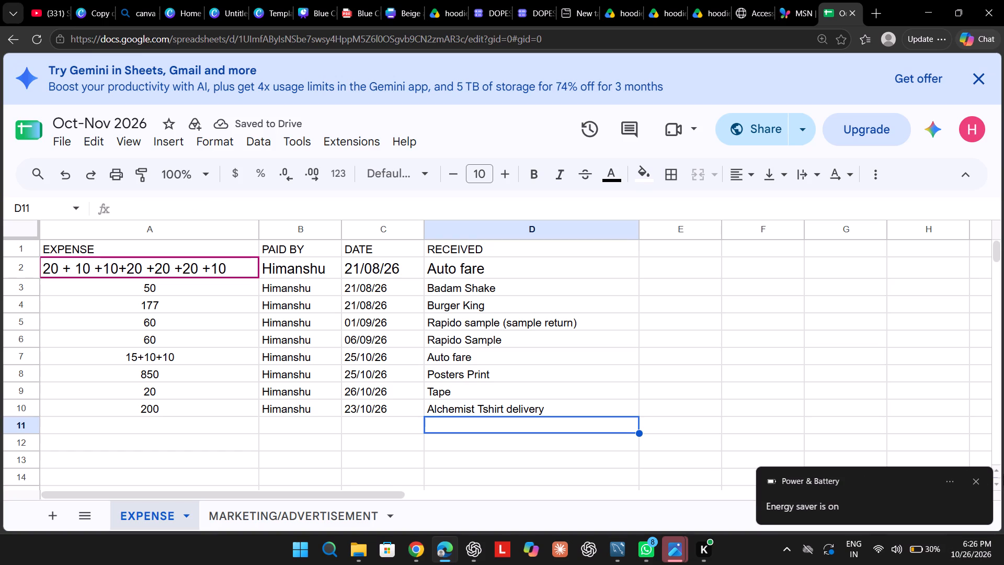
{"action": "left_click", "coordinate": [973, 474]}
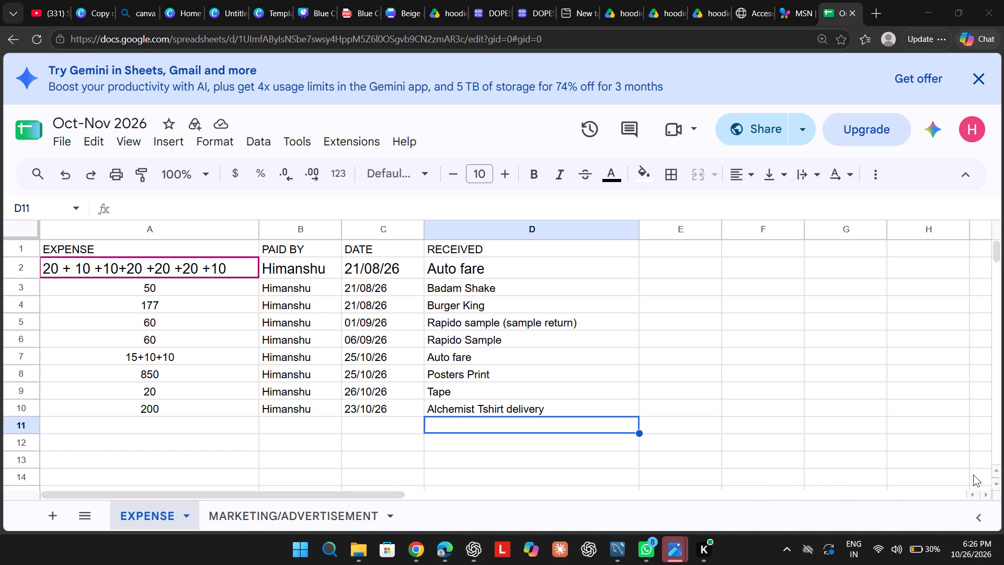